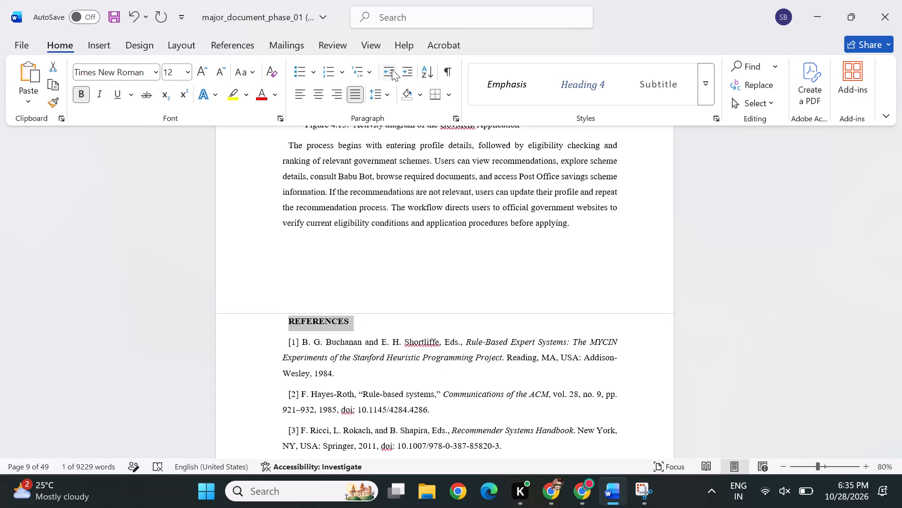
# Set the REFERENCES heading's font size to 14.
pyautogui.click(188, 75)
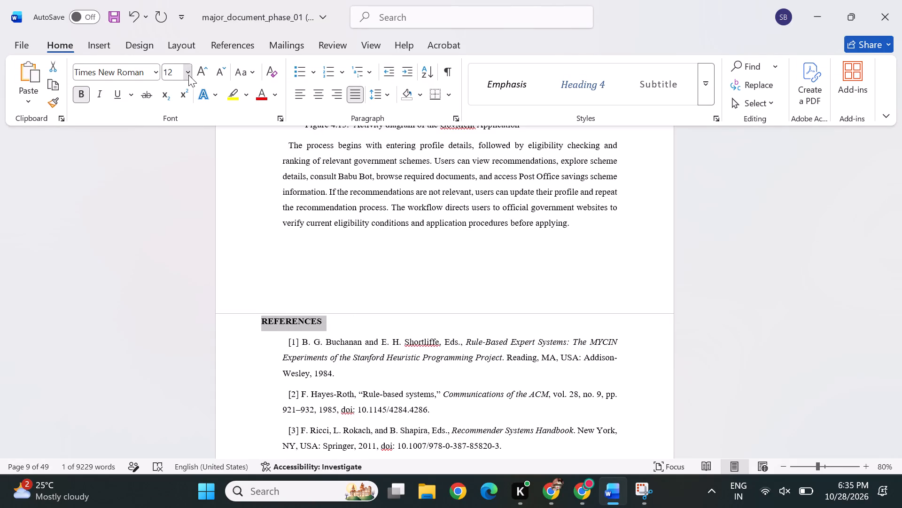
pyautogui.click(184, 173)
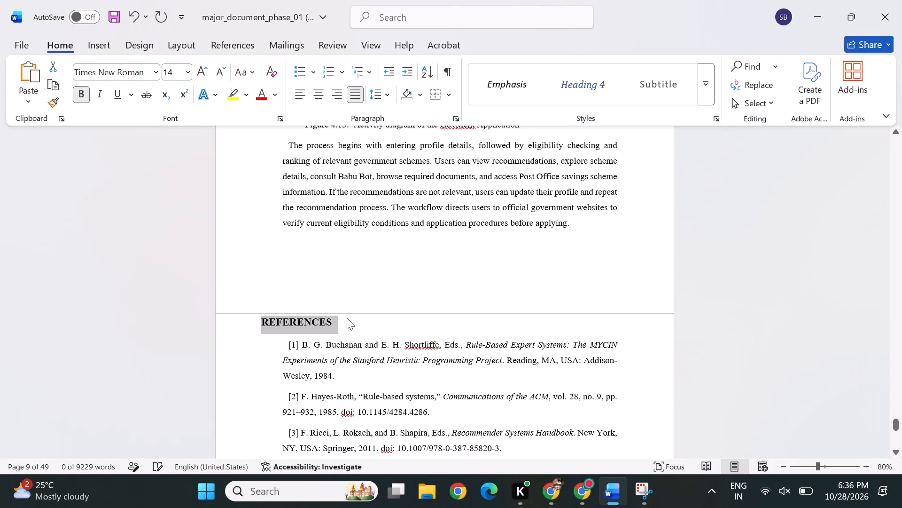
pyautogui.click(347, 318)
# Review the full list of entries under the REFERENCES heading, from [1] to [22].
pyautogui.scroll(-1, 392, 358)
pyautogui.moveTo(281, 231); pyautogui.dragTo(363, 307)
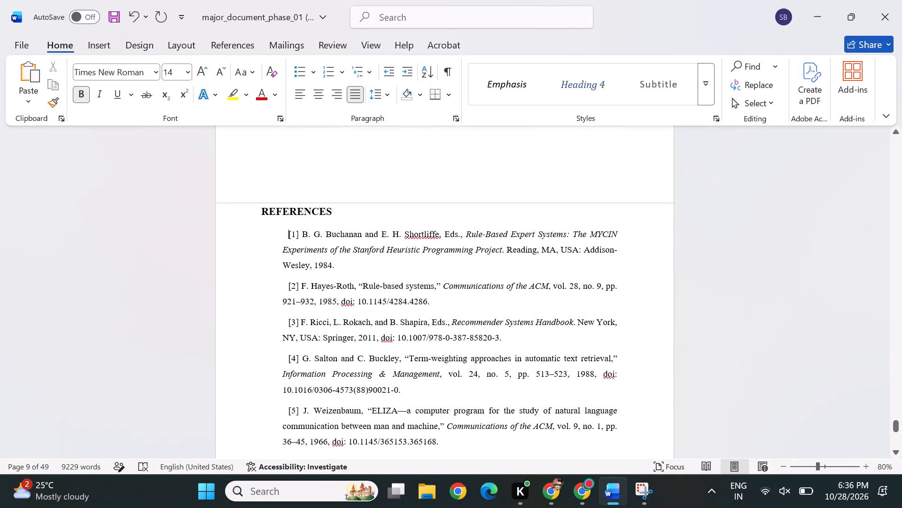
pyautogui.moveTo(363, 307); pyautogui.dragTo(491, 478)
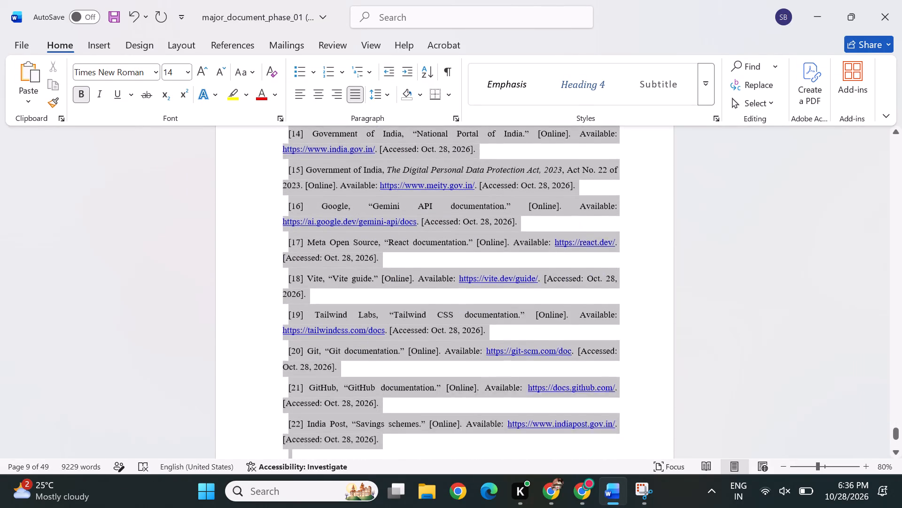
pyautogui.moveTo(491, 478); pyautogui.dragTo(384, 259)
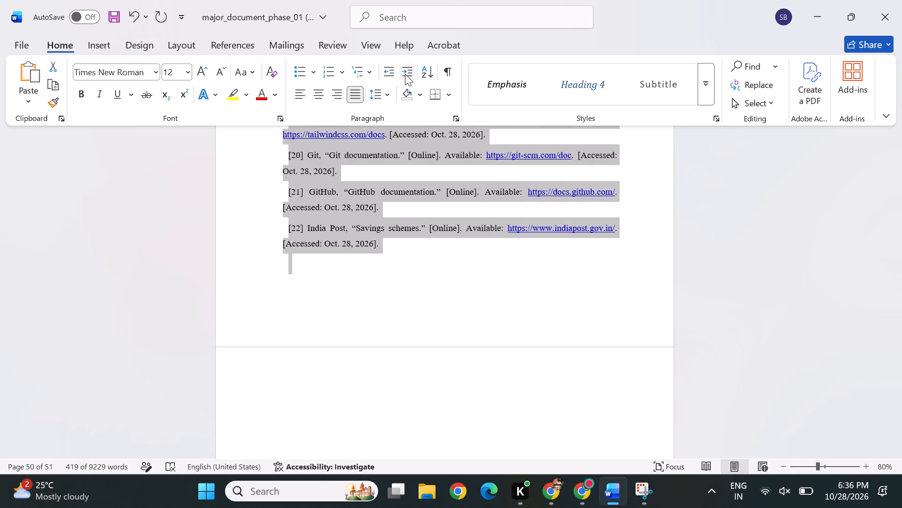
pyautogui.scroll(3, 419, 253)
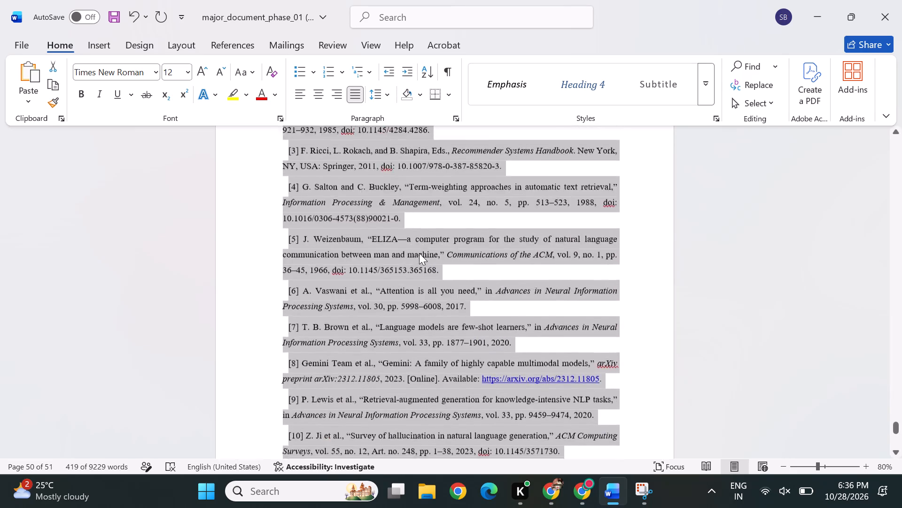
pyautogui.scroll(1, 419, 253)
pyautogui.scroll(-1, 370, 319)
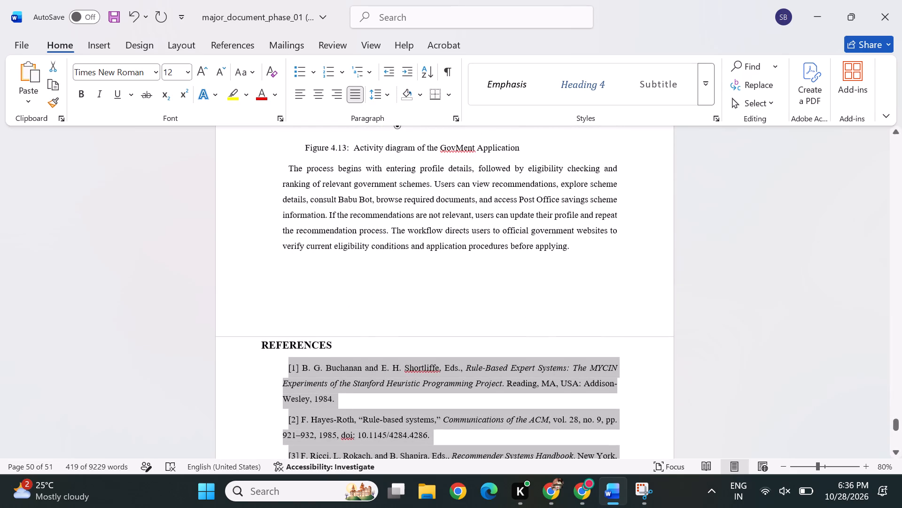
pyautogui.click(325, 310)
pyautogui.scroll(-1, 451, 418)
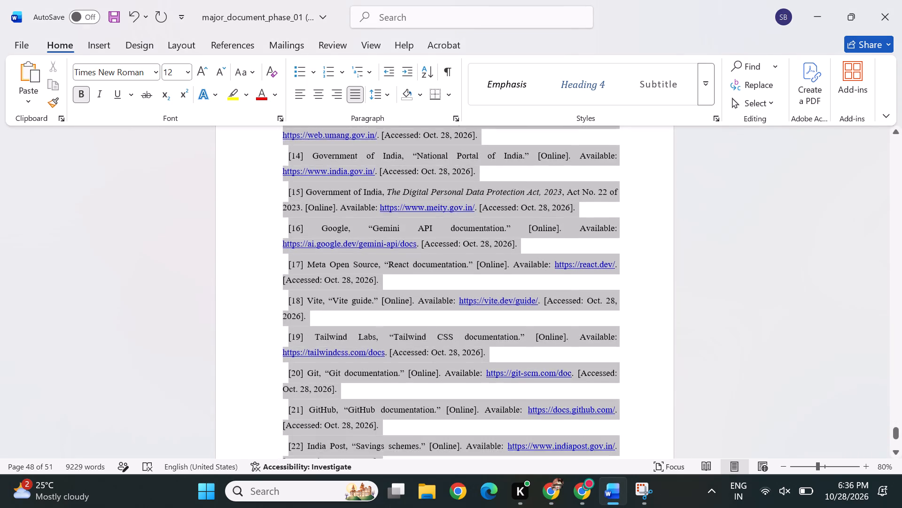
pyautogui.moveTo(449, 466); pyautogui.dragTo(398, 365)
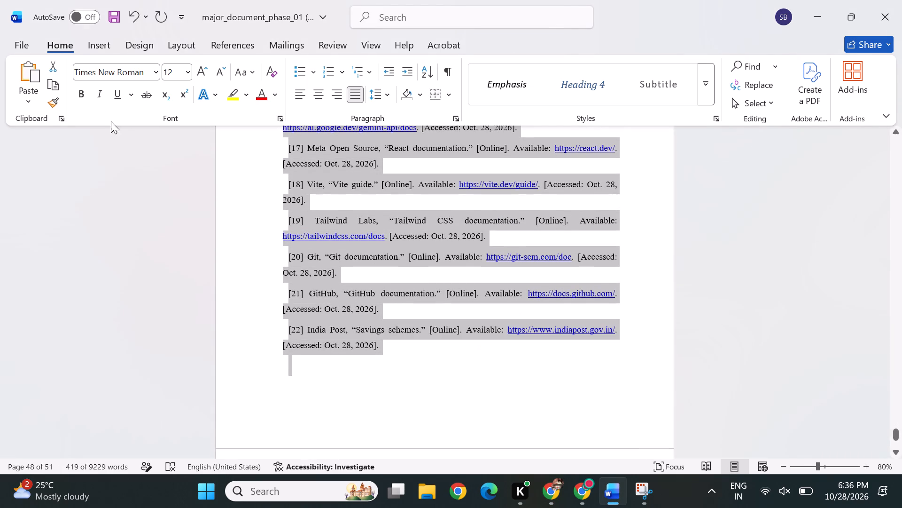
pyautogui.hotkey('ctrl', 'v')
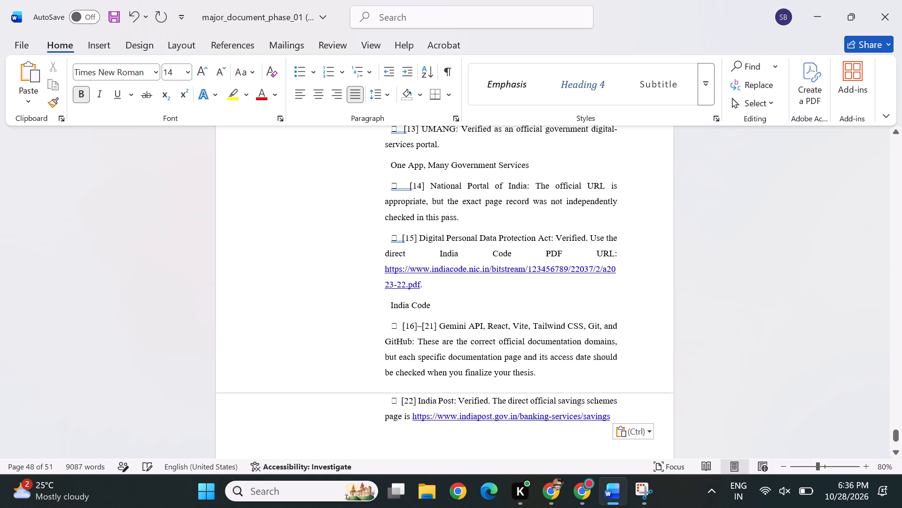
# Undo the pasted list and the earlier changes to the references heading, back to the 5.3 REFERENCES version.
pyautogui.hotkey('ctrl', 'z')
pyautogui.hotkey('ctrl', 'z')
pyautogui.scroll(1, 403, 351)
pyautogui.hotkey('ctrl', 'z')
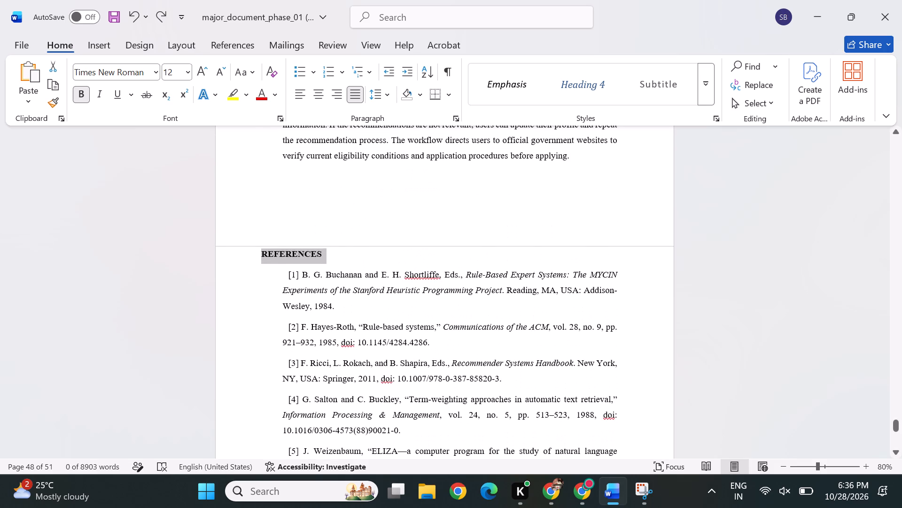
pyautogui.hotkey('ctrl', 'z')
pyautogui.hotkey('ctrl', 'z')
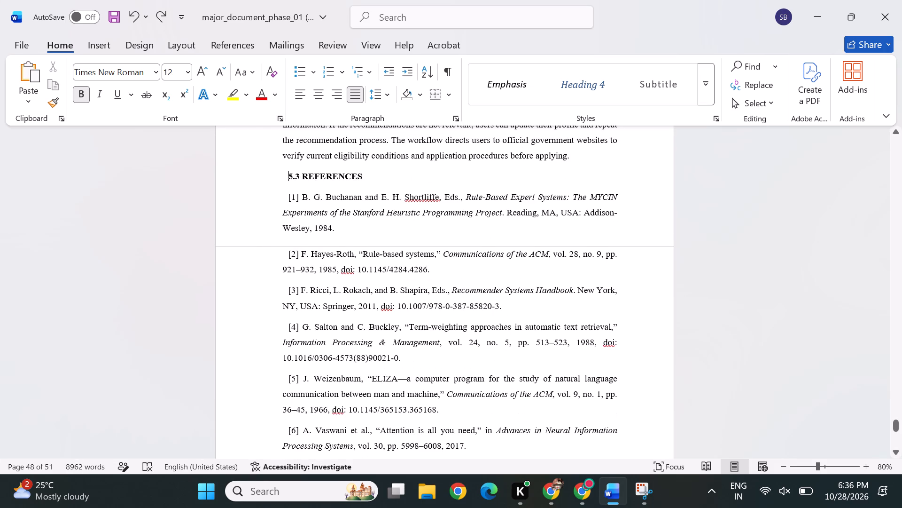
# Delete all the reference entries below the 5.3 REFERENCES heading.
pyautogui.moveTo(288, 199); pyautogui.dragTo(475, 485)
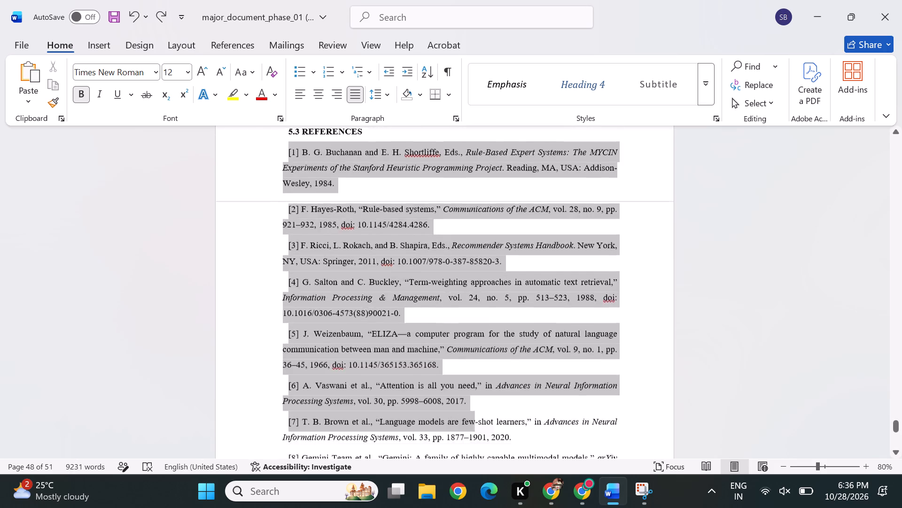
pyautogui.moveTo(475, 485); pyautogui.dragTo(477, 487)
pyautogui.press('Delete')
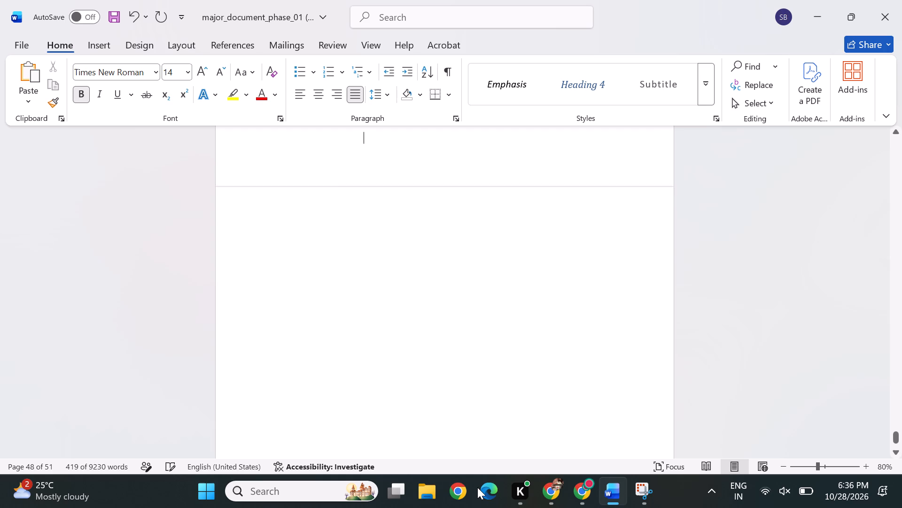
# Paste the copied source-check list on a new line below the 5.3 REFERENCES heading.
pyautogui.scroll(2, 477, 487)
pyautogui.scroll(1, 381, 437)
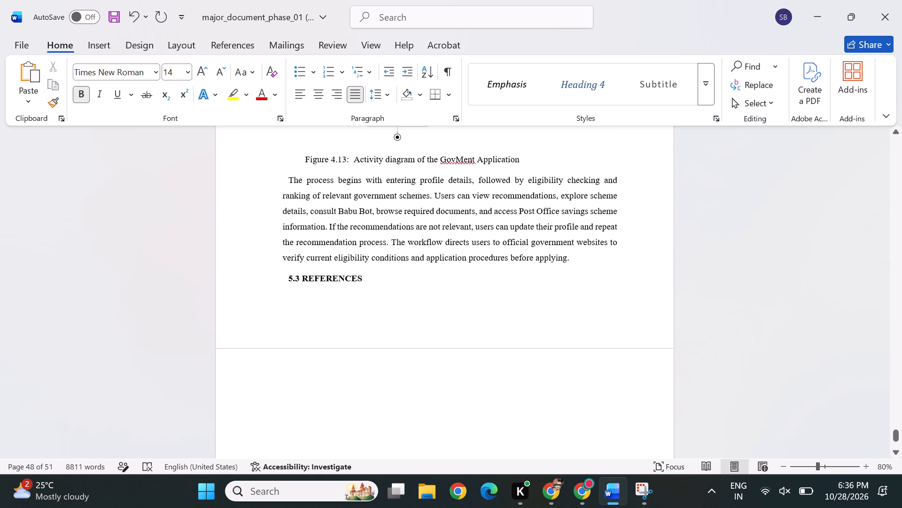
pyautogui.click(369, 277)
pyautogui.press('Return')
pyautogui.hotkey('ctrl', 'v')
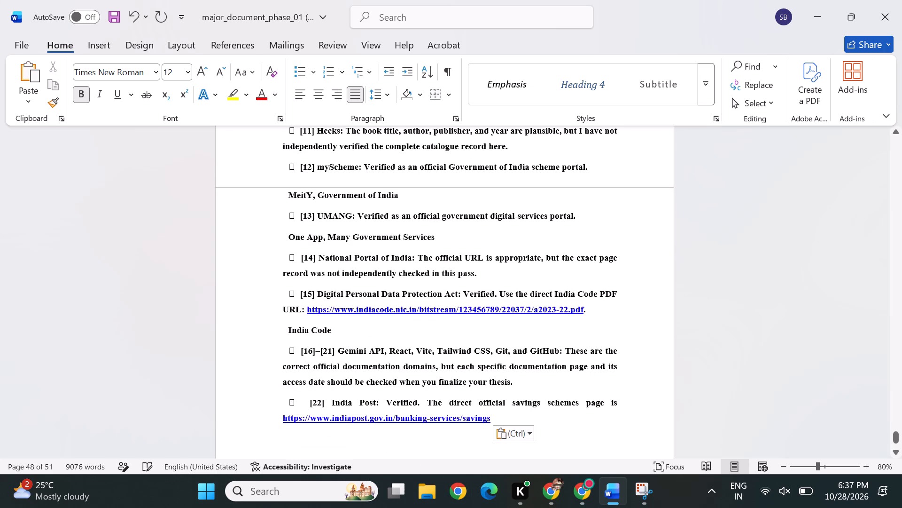
# Remove bold formatting from the whole pasted reference list, leaving out the 5.3 REFERENCES heading.
pyautogui.moveTo(502, 423); pyautogui.dragTo(300, 199)
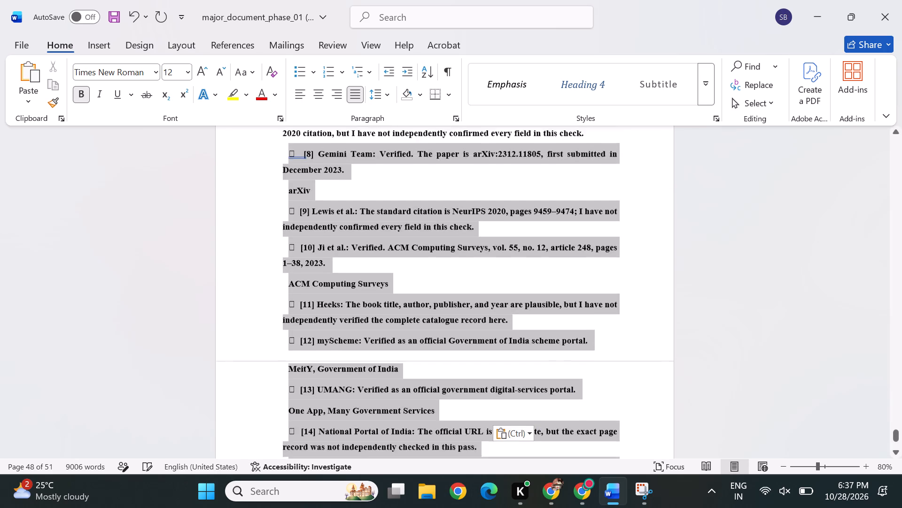
pyautogui.moveTo(300, 199); pyautogui.dragTo(279, 194)
pyautogui.click(77, 97)
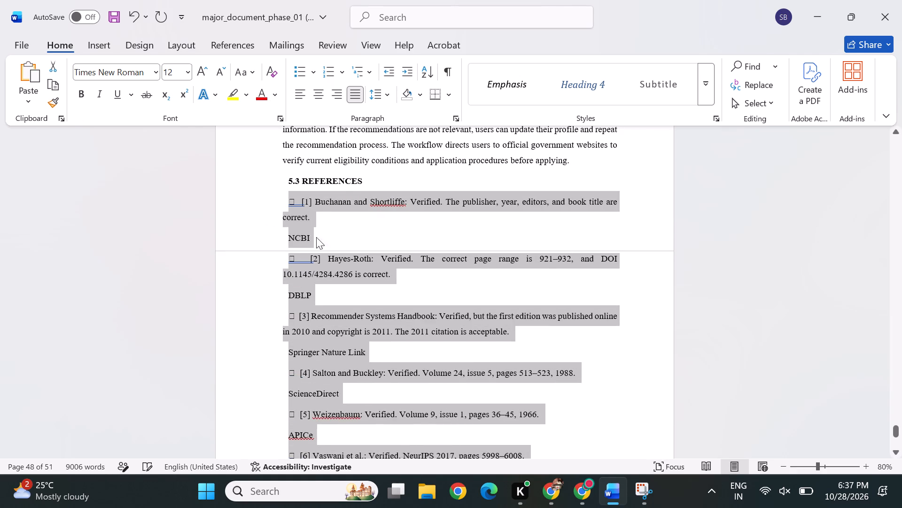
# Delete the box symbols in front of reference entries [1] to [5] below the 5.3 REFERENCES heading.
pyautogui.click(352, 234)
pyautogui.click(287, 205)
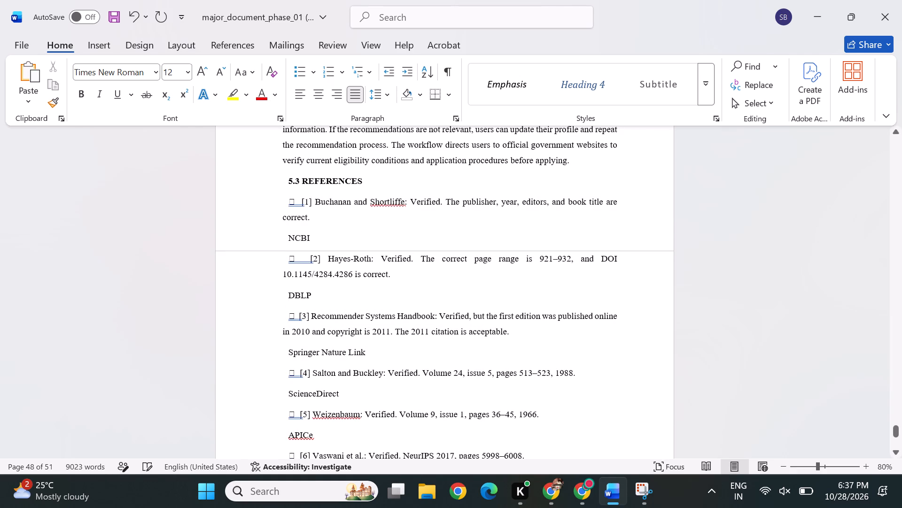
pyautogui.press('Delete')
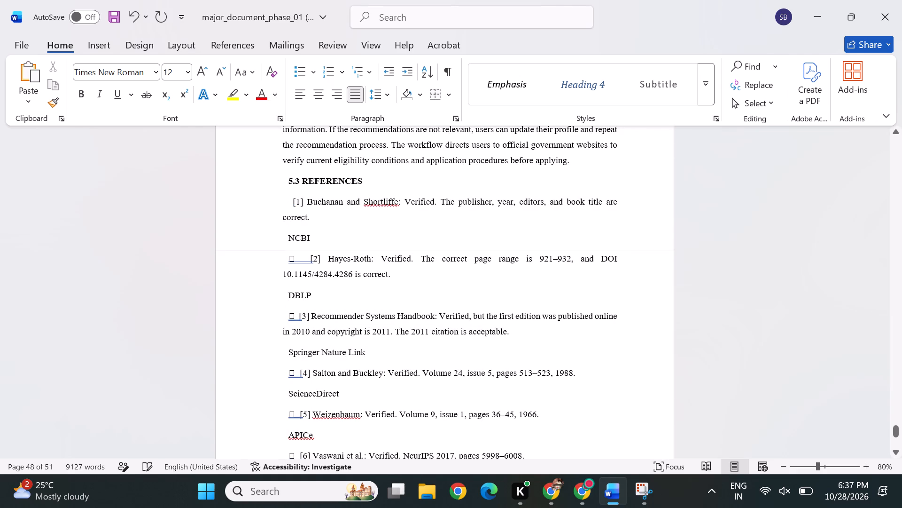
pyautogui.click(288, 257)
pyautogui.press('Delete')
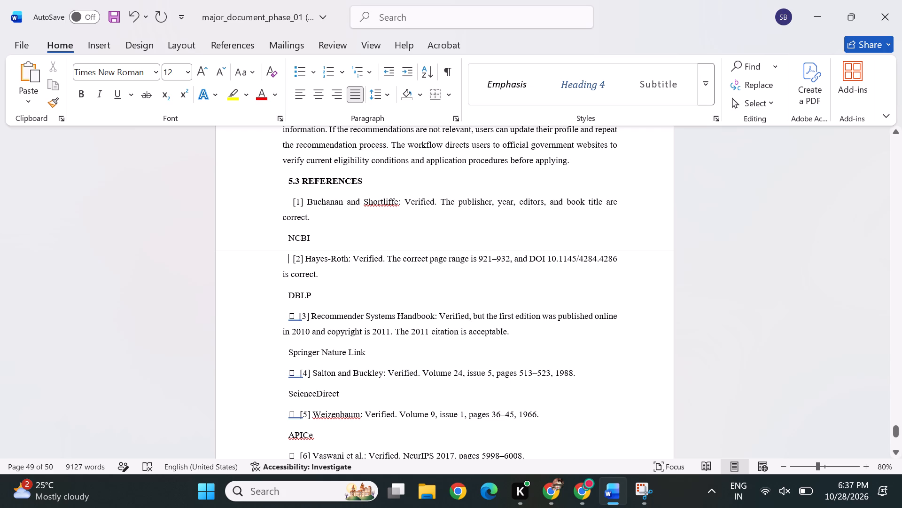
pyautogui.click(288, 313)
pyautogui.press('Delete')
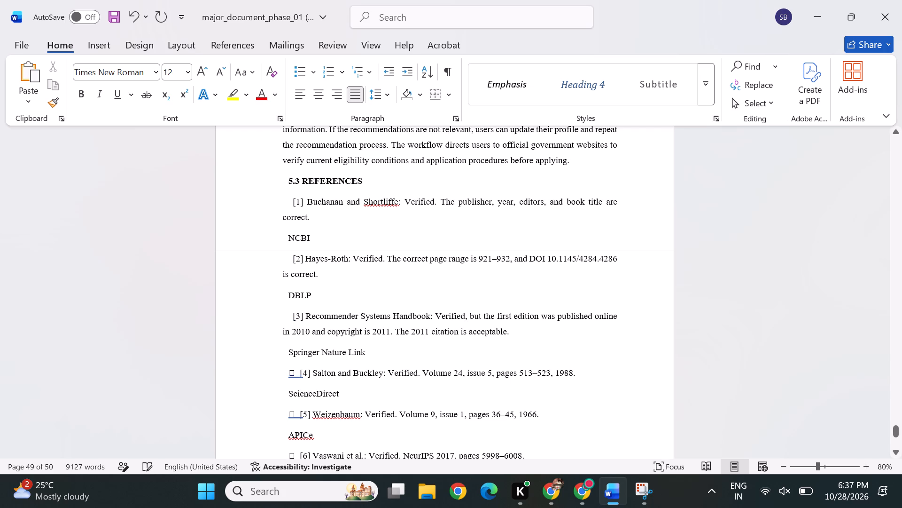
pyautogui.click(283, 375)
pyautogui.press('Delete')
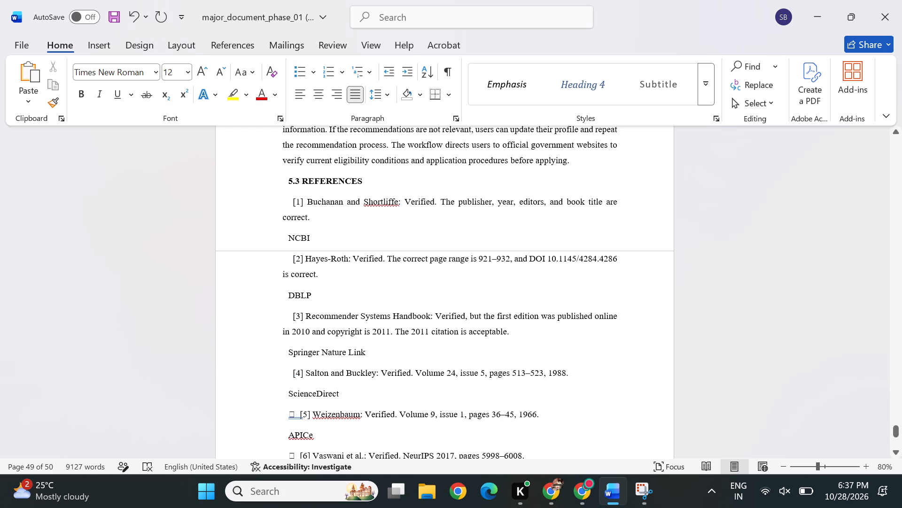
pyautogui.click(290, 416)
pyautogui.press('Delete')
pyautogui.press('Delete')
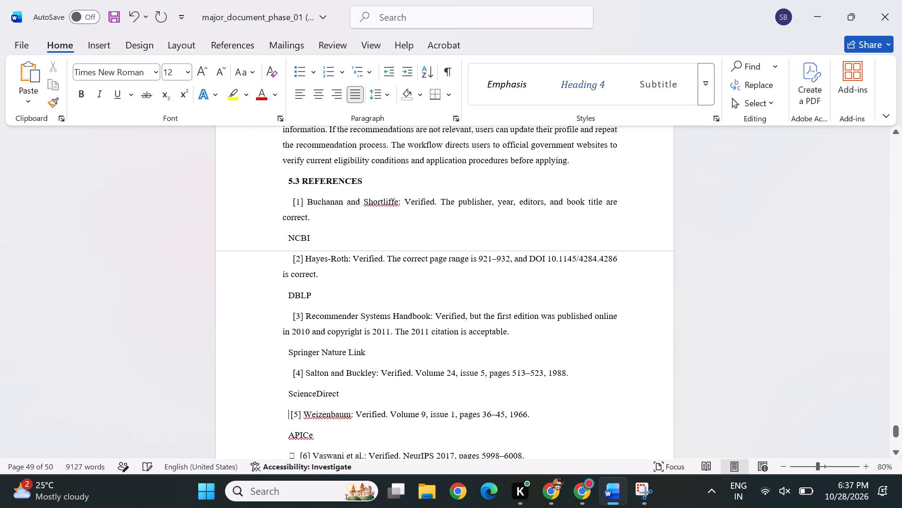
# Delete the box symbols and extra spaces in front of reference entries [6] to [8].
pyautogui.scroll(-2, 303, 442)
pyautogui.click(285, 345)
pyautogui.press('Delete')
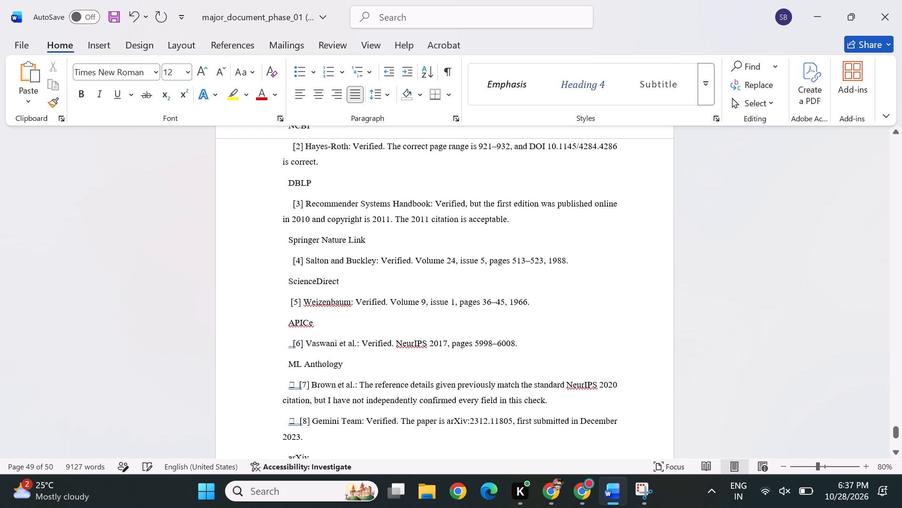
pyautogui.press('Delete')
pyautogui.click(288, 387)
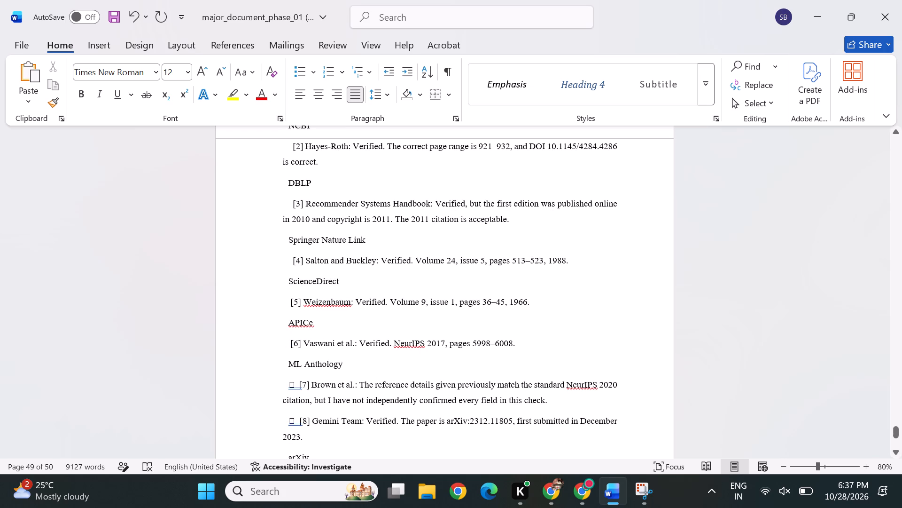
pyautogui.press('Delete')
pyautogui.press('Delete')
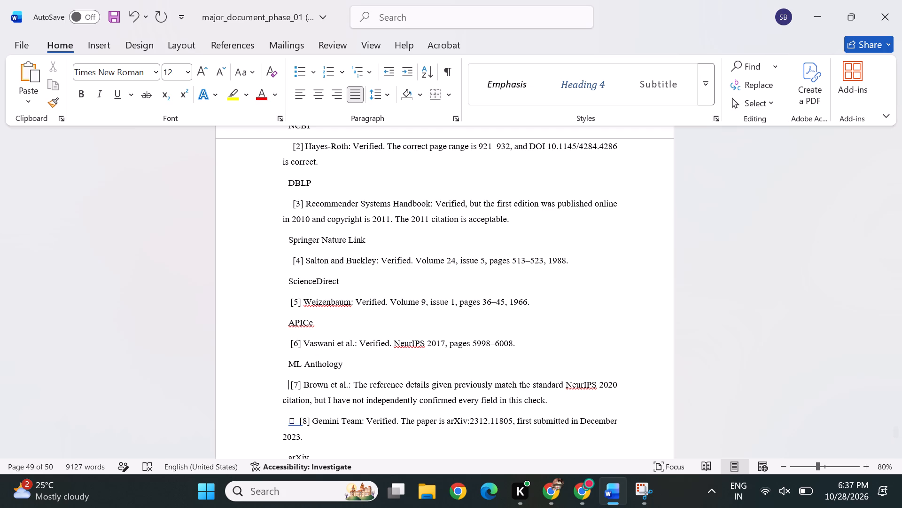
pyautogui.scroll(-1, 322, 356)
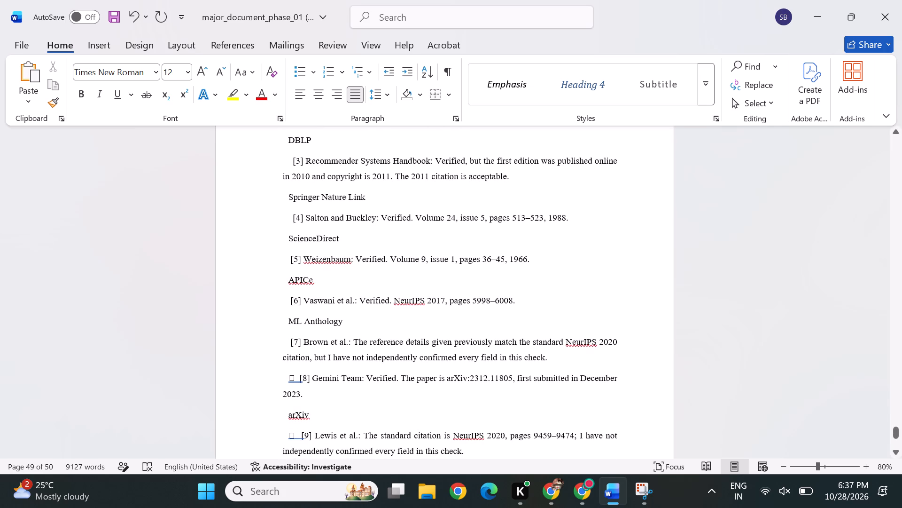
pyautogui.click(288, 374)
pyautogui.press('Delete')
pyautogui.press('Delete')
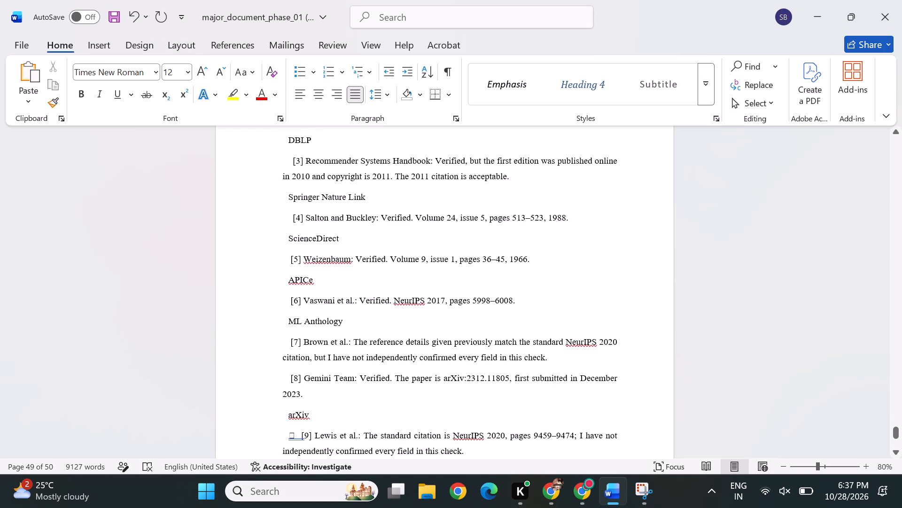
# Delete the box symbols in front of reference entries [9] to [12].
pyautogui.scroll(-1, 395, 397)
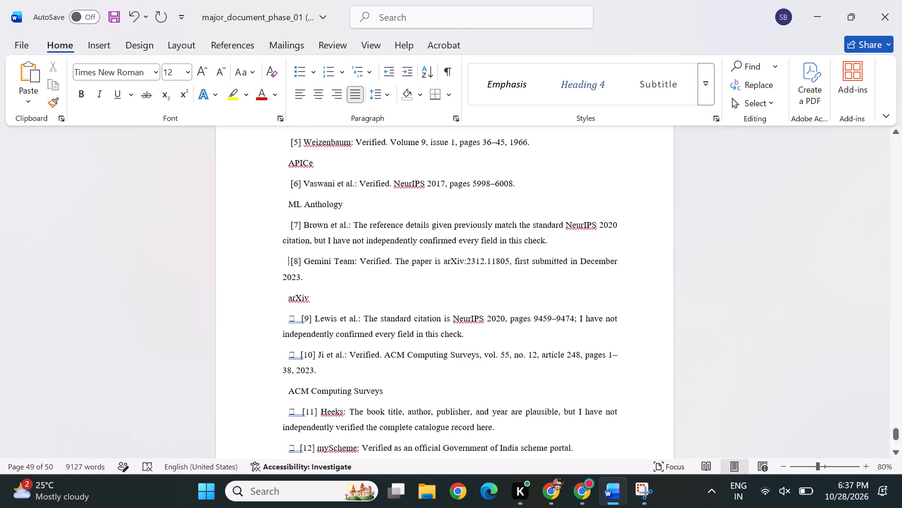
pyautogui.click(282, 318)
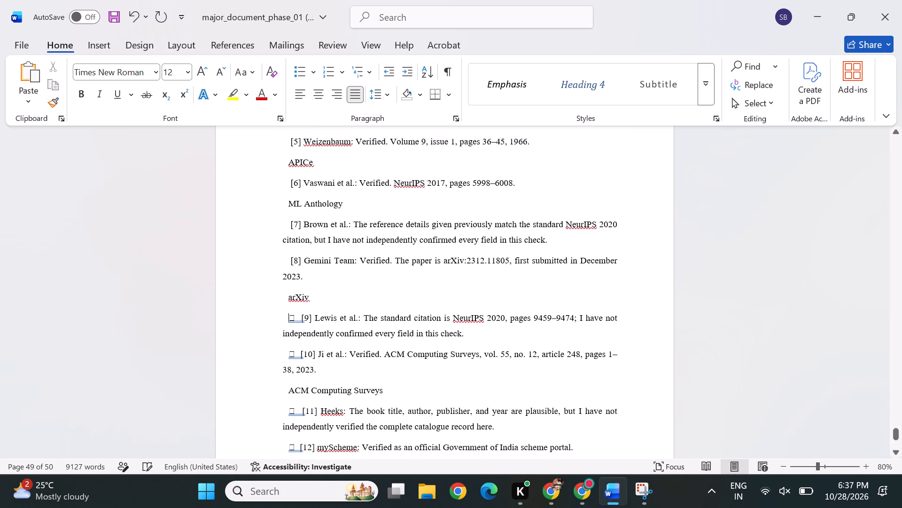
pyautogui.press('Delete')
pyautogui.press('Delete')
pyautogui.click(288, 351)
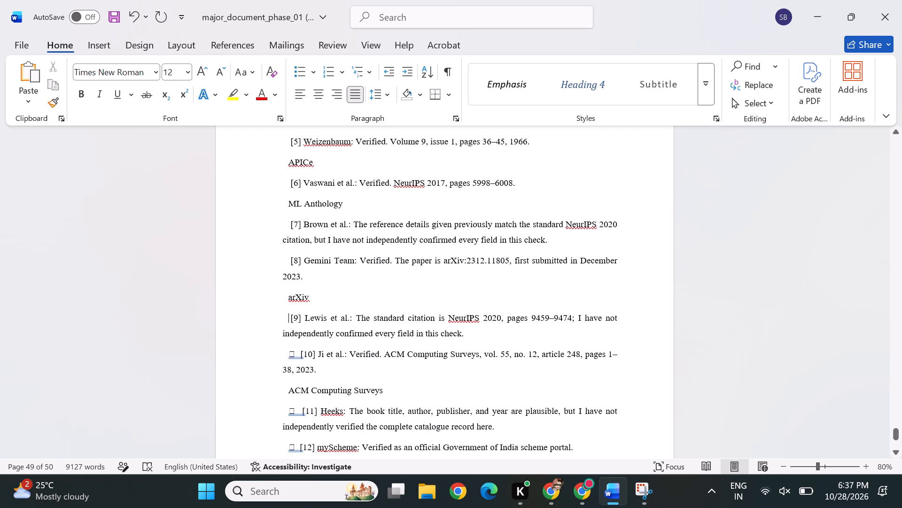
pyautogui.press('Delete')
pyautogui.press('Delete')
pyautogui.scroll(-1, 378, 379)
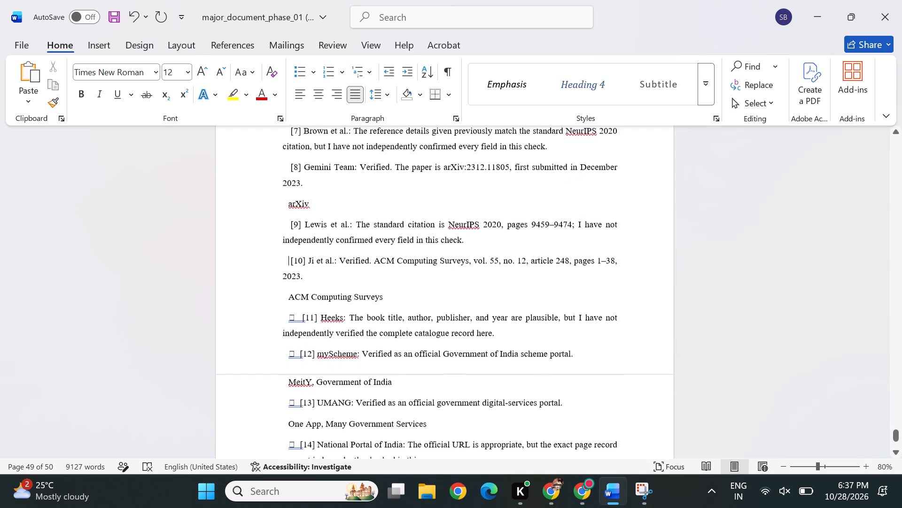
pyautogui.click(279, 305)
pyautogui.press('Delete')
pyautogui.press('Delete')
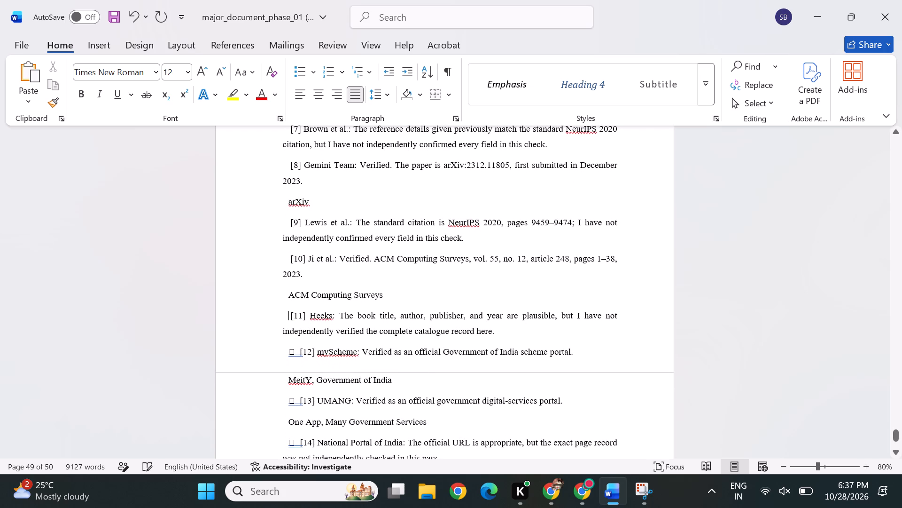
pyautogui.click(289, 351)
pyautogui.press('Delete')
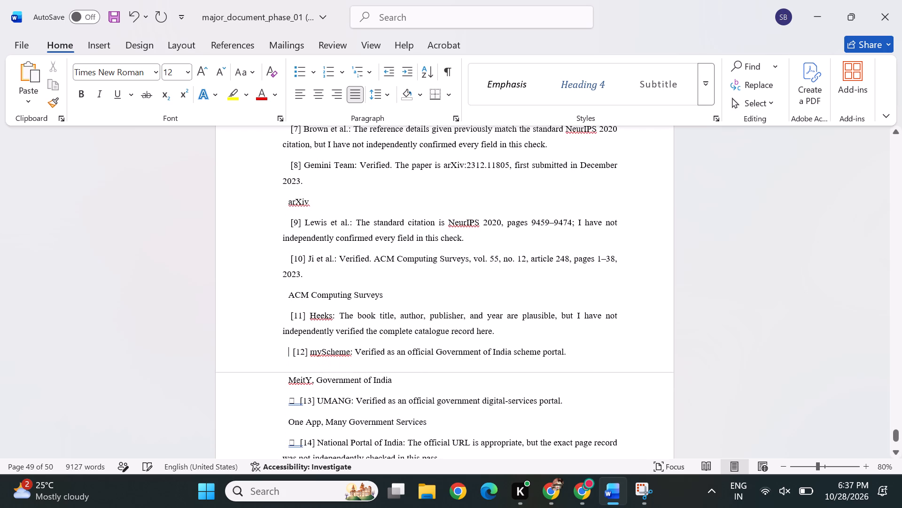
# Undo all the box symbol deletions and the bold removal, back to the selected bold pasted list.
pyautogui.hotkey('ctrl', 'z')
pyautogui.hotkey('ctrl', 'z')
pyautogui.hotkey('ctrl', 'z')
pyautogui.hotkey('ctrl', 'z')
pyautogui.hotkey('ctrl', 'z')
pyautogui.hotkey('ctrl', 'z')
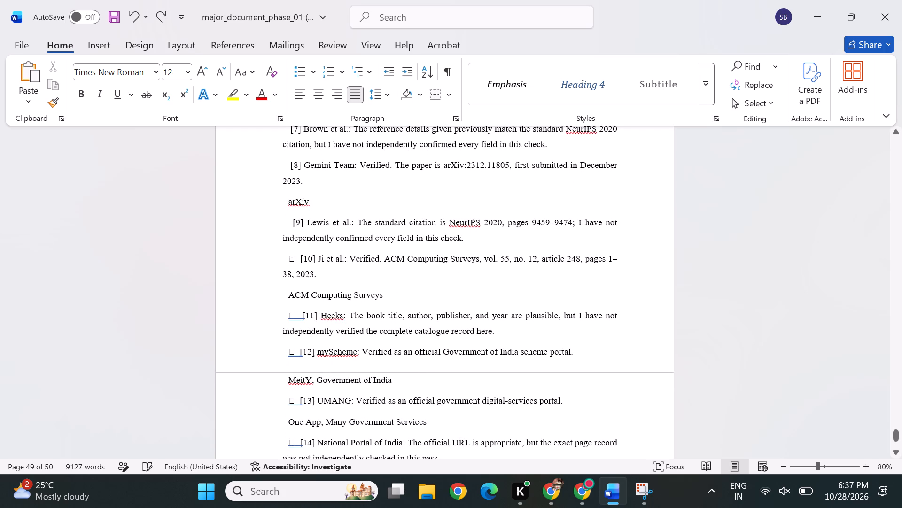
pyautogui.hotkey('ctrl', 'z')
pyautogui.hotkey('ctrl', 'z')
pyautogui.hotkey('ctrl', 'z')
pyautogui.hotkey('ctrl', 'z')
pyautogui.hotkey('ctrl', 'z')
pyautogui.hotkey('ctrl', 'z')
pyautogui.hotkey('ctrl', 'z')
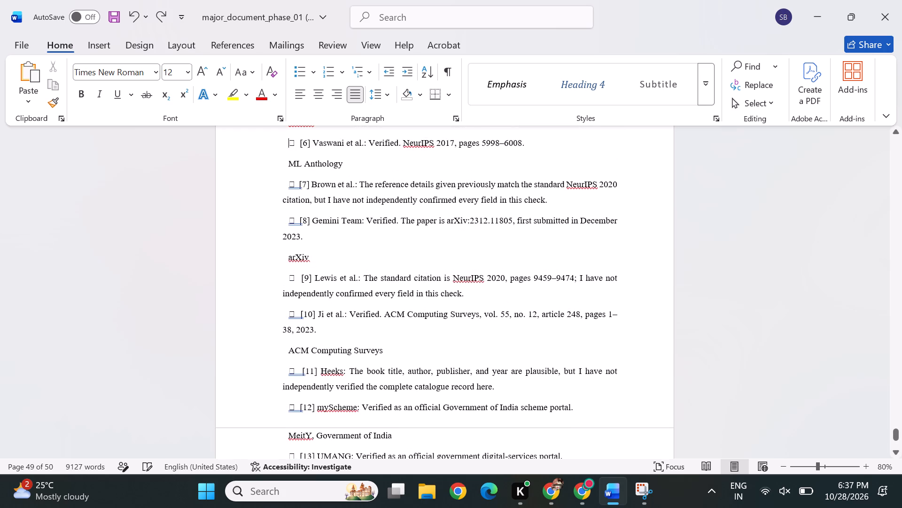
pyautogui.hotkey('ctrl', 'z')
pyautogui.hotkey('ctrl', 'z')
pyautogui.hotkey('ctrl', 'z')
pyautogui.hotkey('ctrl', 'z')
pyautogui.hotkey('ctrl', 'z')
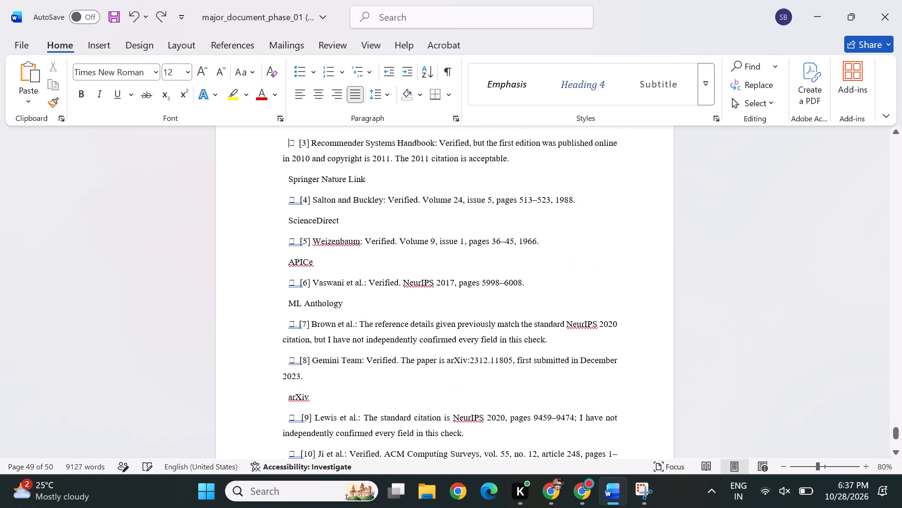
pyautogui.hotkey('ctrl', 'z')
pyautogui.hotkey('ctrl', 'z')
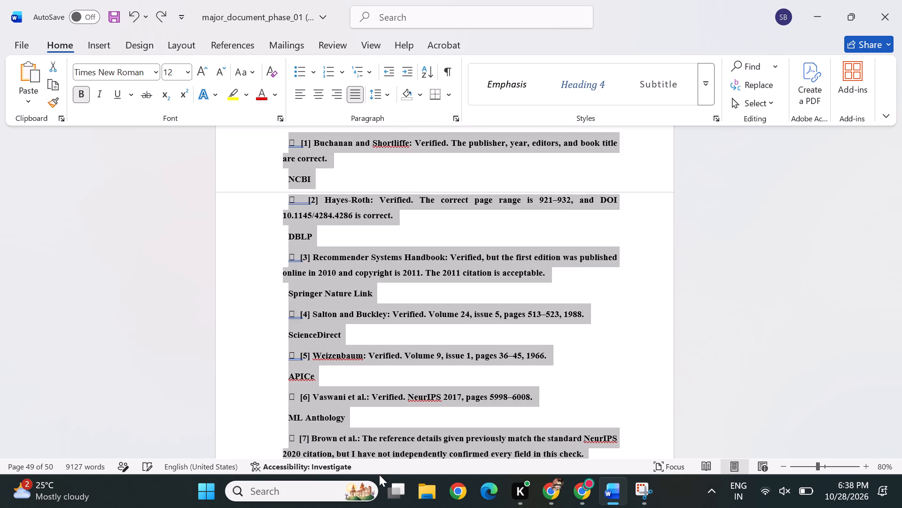
# Delete the whole pasted reference list below the 5.3 REFERENCES heading.
pyautogui.press('Delete')
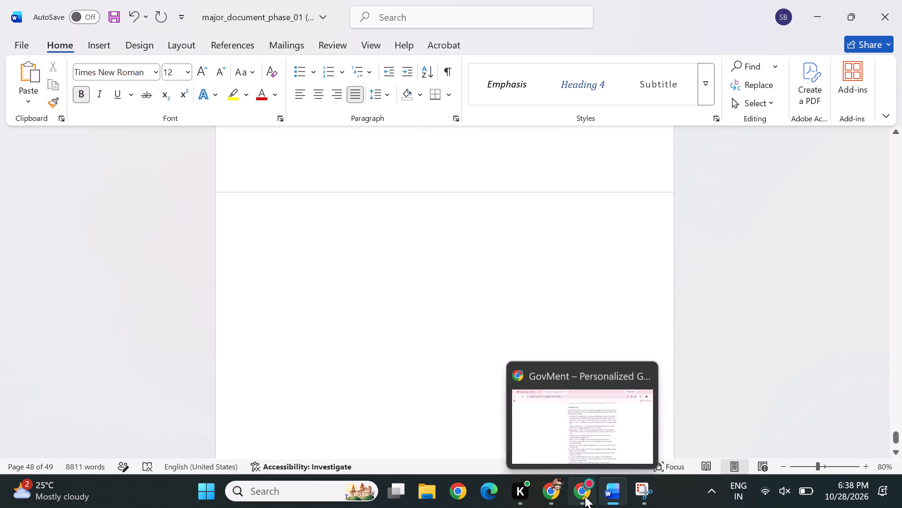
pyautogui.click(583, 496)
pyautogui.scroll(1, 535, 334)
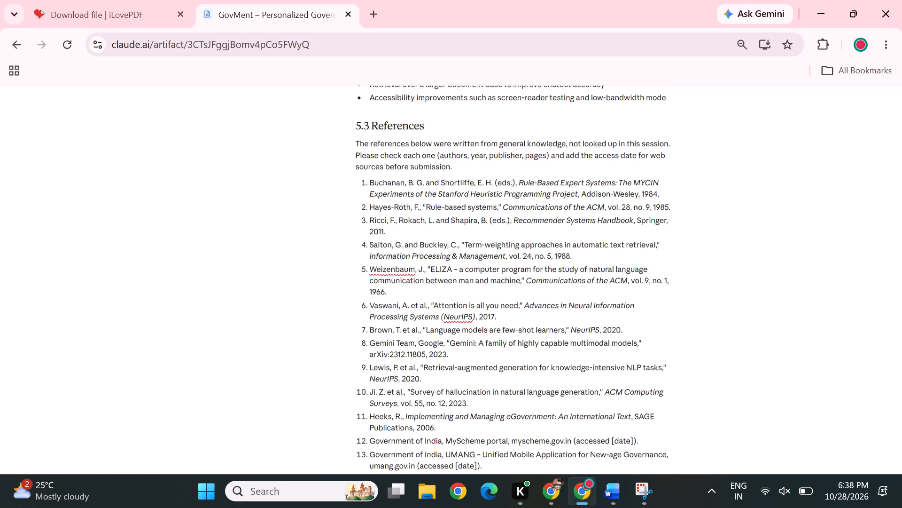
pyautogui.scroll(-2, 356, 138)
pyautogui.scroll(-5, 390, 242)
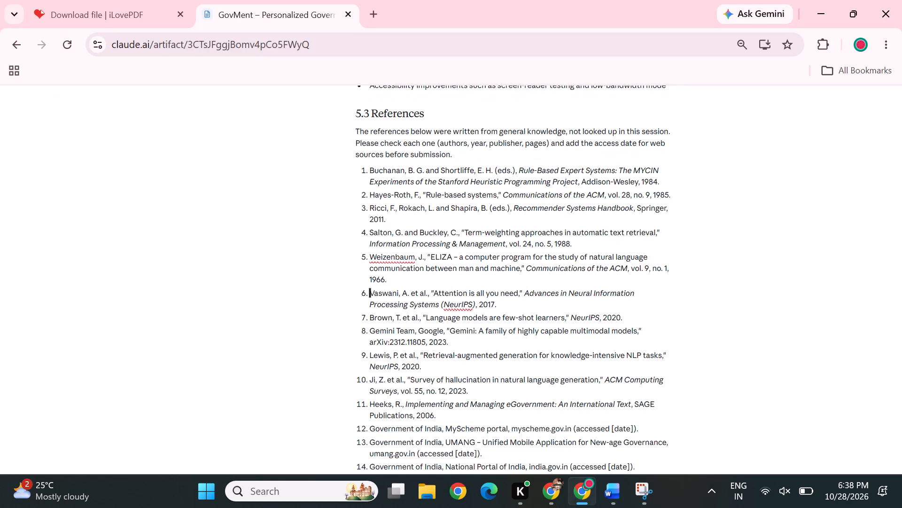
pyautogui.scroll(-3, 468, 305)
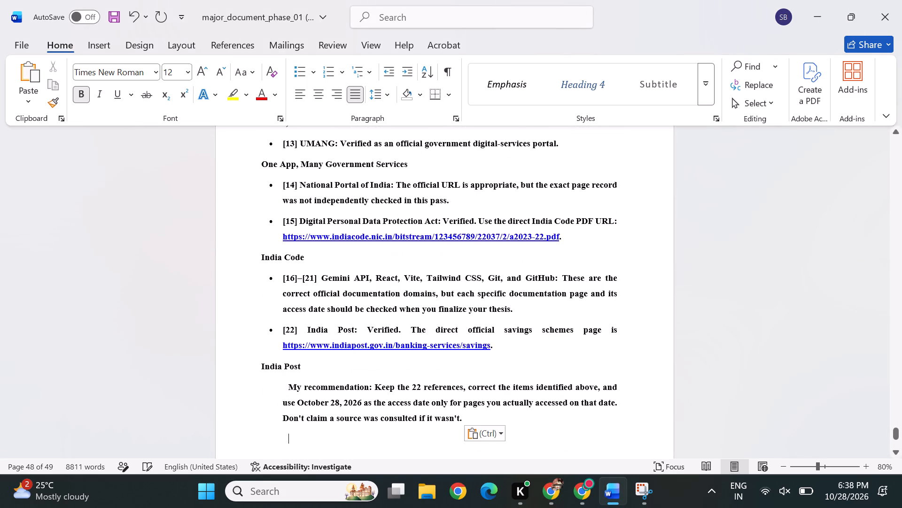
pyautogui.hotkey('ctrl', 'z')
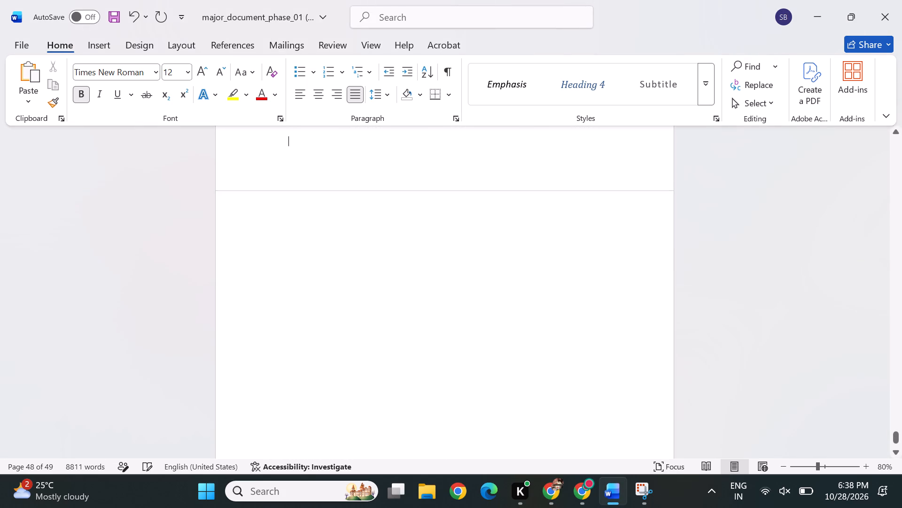
# Turn off bold on the empty line below the 5.3 REFERENCES heading and paste the copied ChatGPT response there.
pyautogui.click(87, 99)
pyautogui.scroll(1, 229, 215)
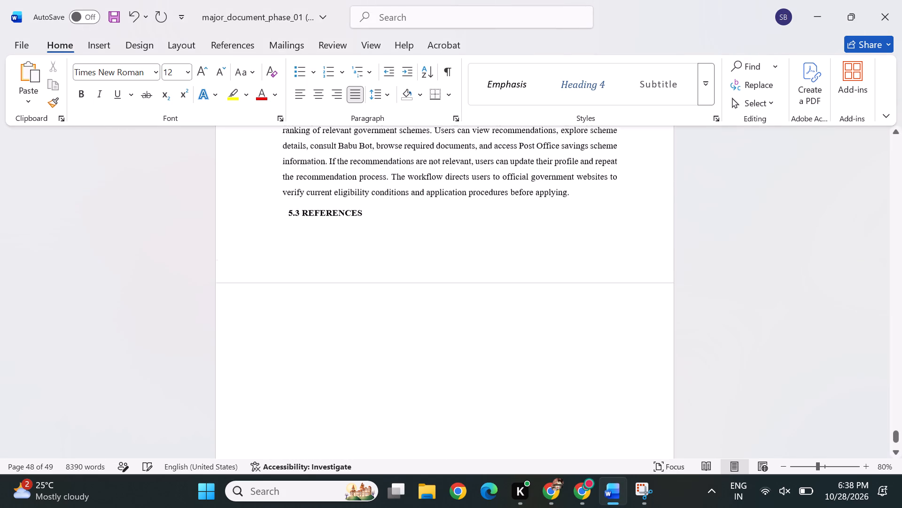
pyautogui.hotkey('ctrl', 'v')
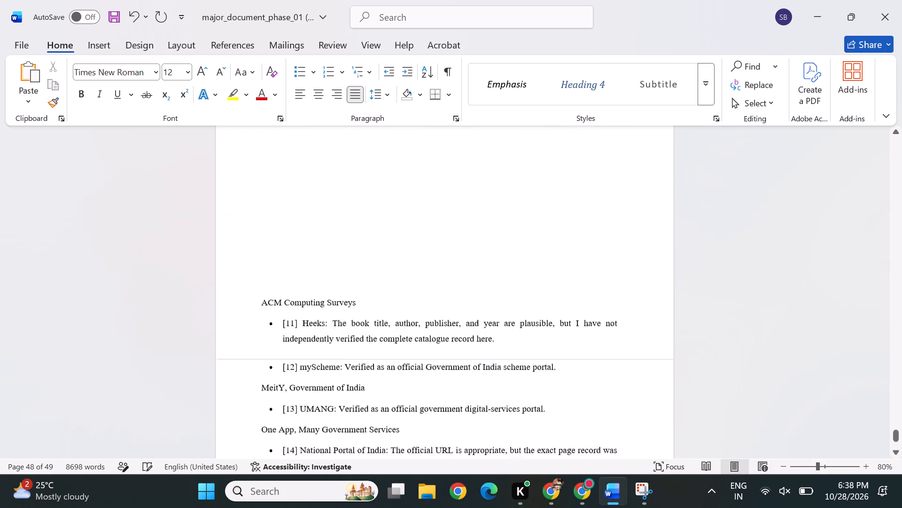
pyautogui.scroll(1, 365, 280)
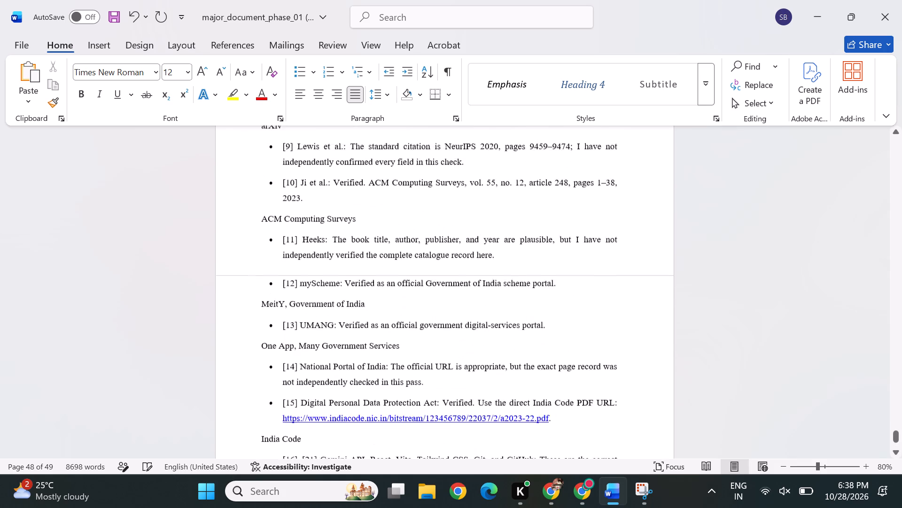
pyautogui.scroll(1, 365, 280)
pyautogui.scroll(1, 303, 194)
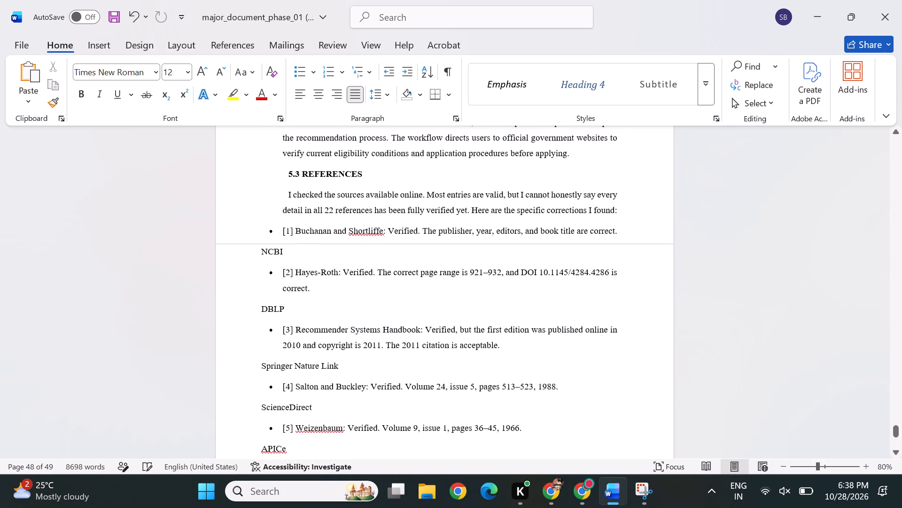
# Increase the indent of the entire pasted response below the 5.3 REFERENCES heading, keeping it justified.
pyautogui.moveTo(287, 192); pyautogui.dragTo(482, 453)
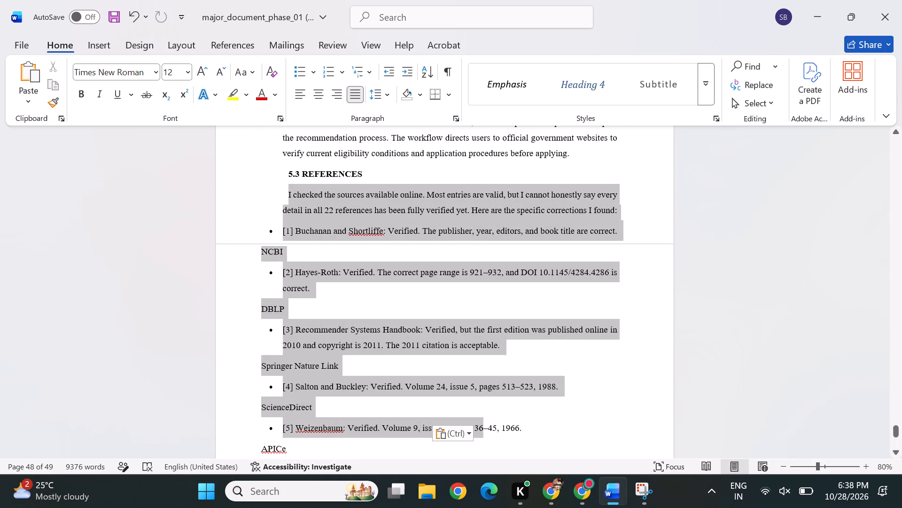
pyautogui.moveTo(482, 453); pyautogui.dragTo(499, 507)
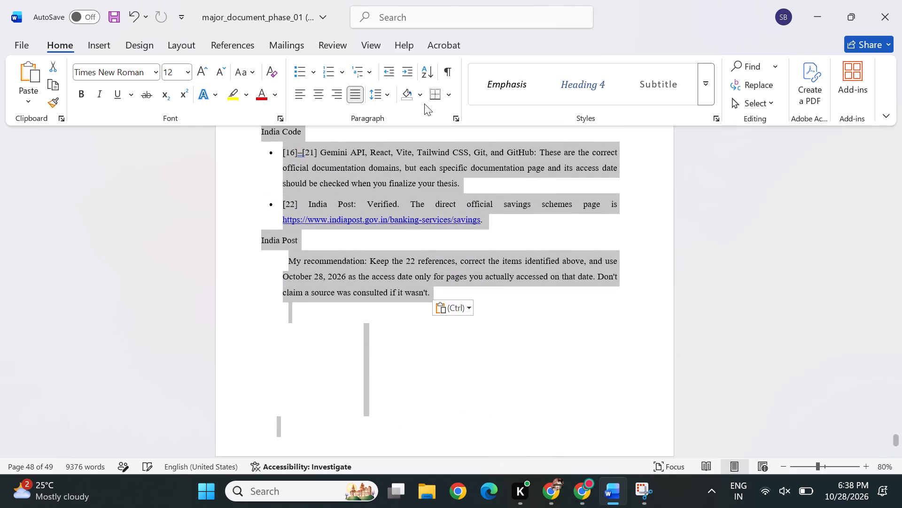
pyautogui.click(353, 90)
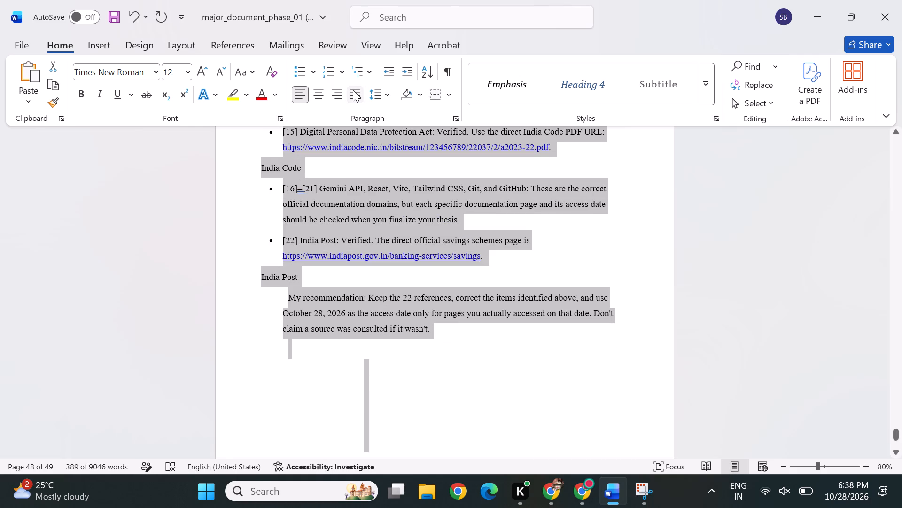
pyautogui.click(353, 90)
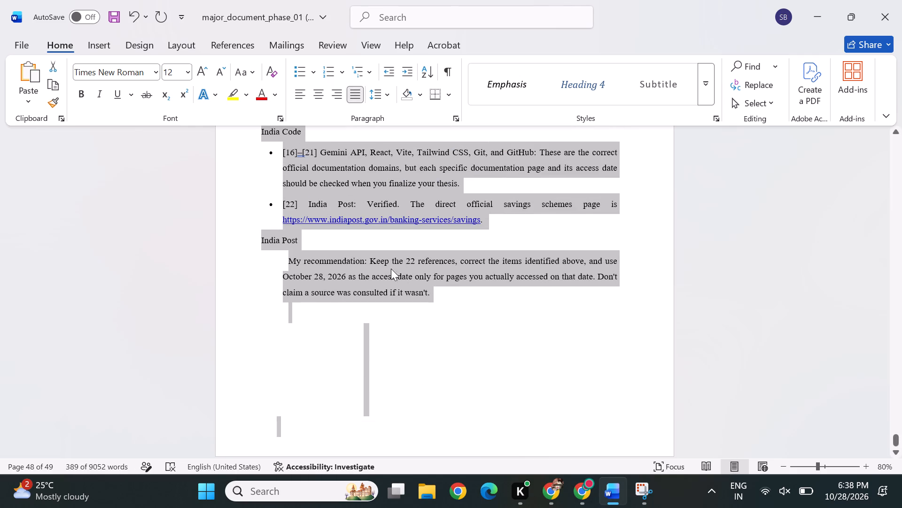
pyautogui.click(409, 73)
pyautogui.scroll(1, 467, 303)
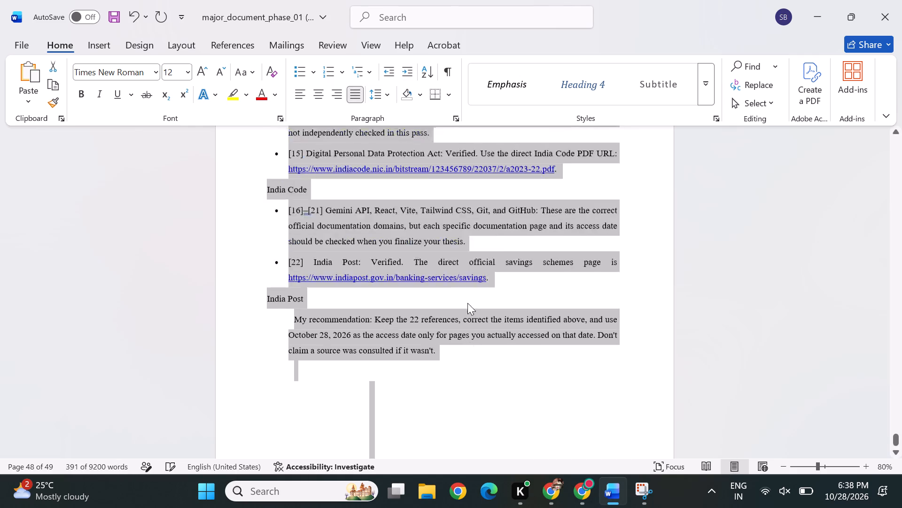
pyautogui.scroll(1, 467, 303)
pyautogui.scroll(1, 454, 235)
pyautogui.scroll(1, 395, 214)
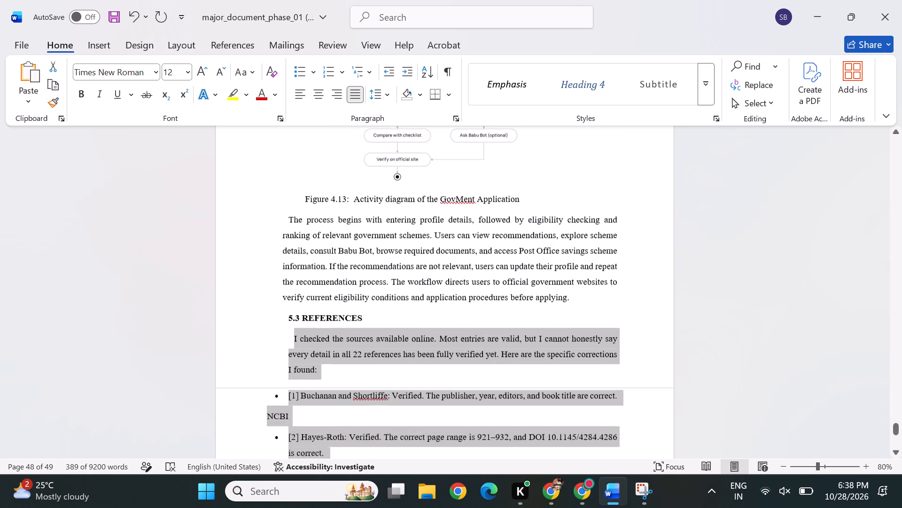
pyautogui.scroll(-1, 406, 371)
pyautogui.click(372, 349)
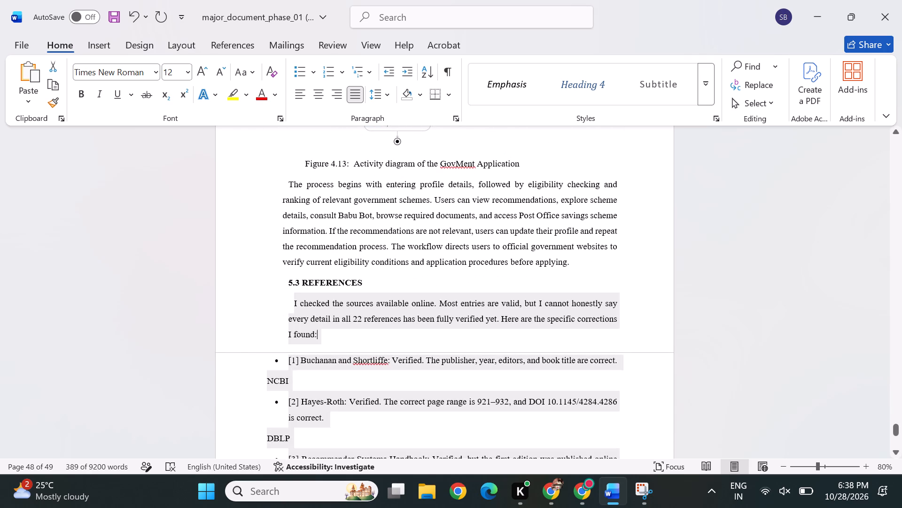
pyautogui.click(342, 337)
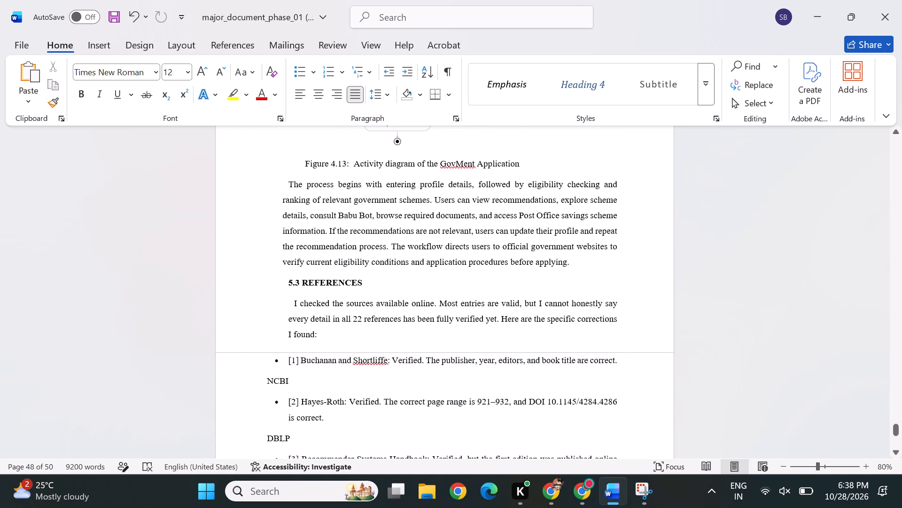
# Remove the section number 5.3 from the REFERENCES heading.
pyautogui.moveTo(292, 302); pyautogui.dragTo(327, 338)
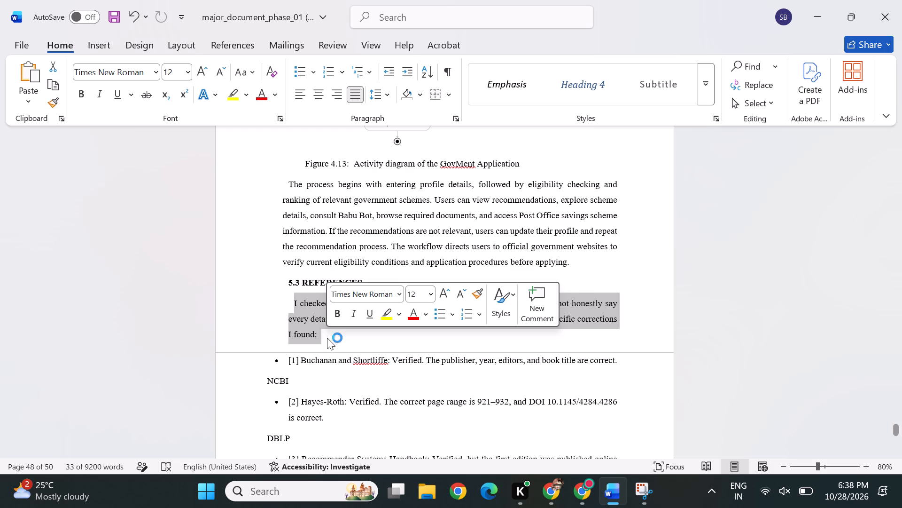
pyautogui.click(397, 353)
pyautogui.moveTo(300, 283); pyautogui.dragTo(285, 283)
pyautogui.press('Delete')
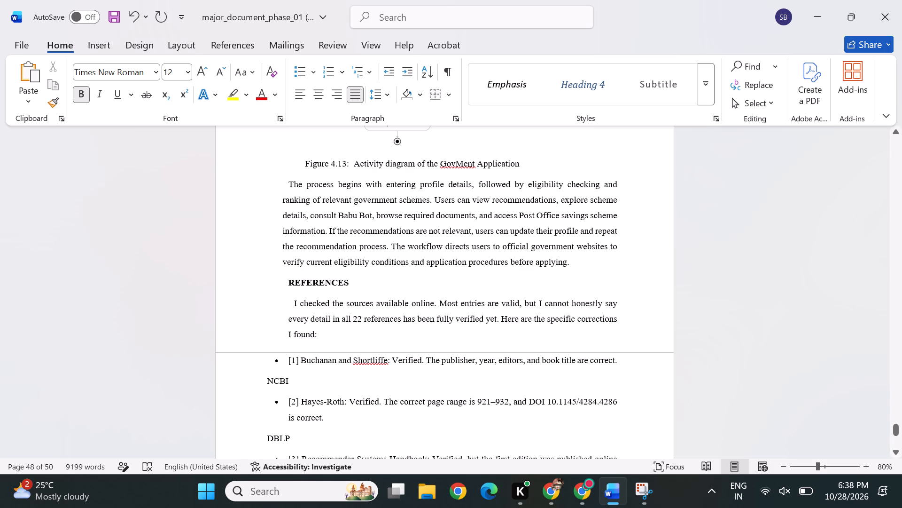
# Insert three empty lines after the paragraph ending "before applying." so the REFERENCES heading starts on the next page.
pyautogui.click(571, 261)
pyautogui.press('Return')
pyautogui.press('Return')
pyautogui.press('Return')
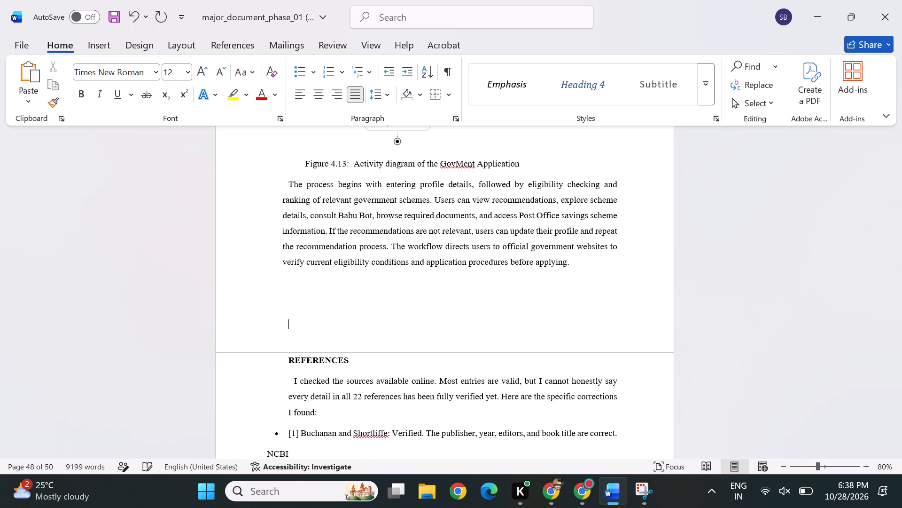
# Set the REFERENCES heading to font size 14 and decrease its indent by one level.
pyautogui.moveTo(352, 360); pyautogui.dragTo(285, 358)
pyautogui.click(390, 317)
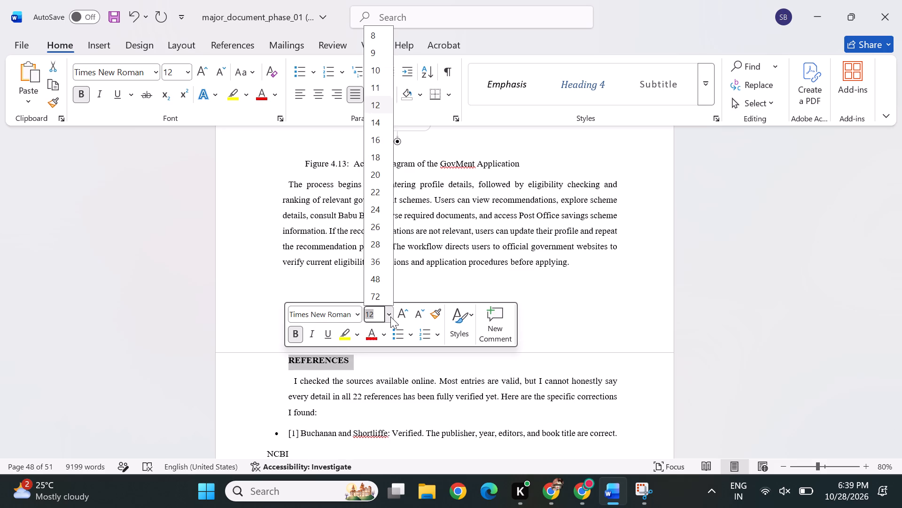
pyautogui.click(374, 125)
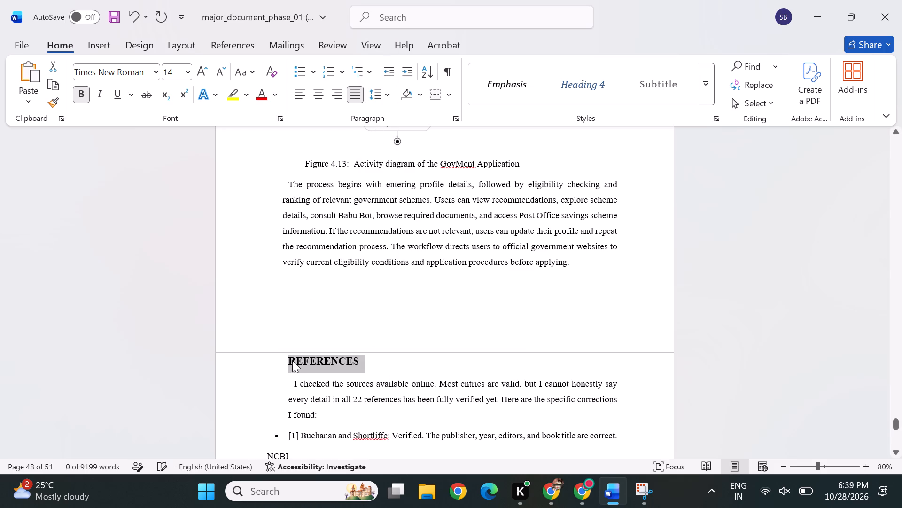
pyautogui.click(385, 75)
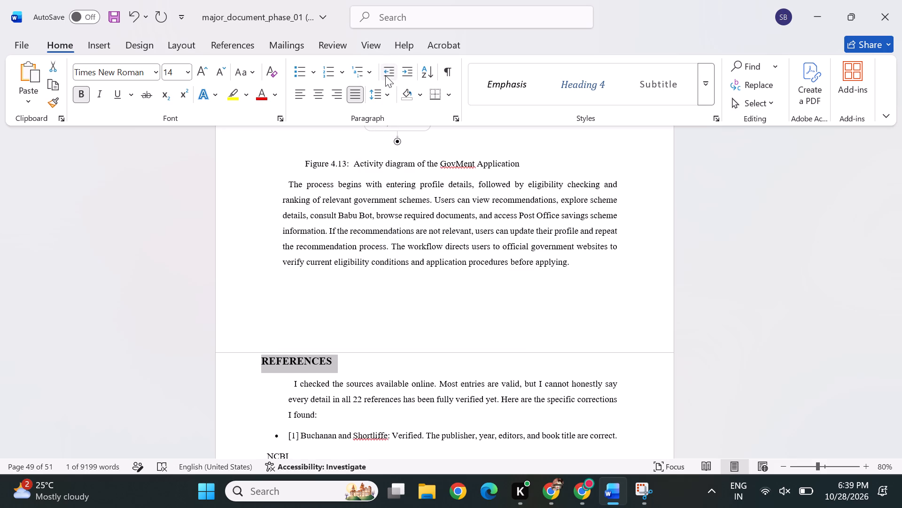
# Delete the introductory paragraph starting "I checked the sources available online" below the REFERENCES heading.
pyautogui.scroll(1, 380, 257)
pyautogui.scroll(-1, 380, 257)
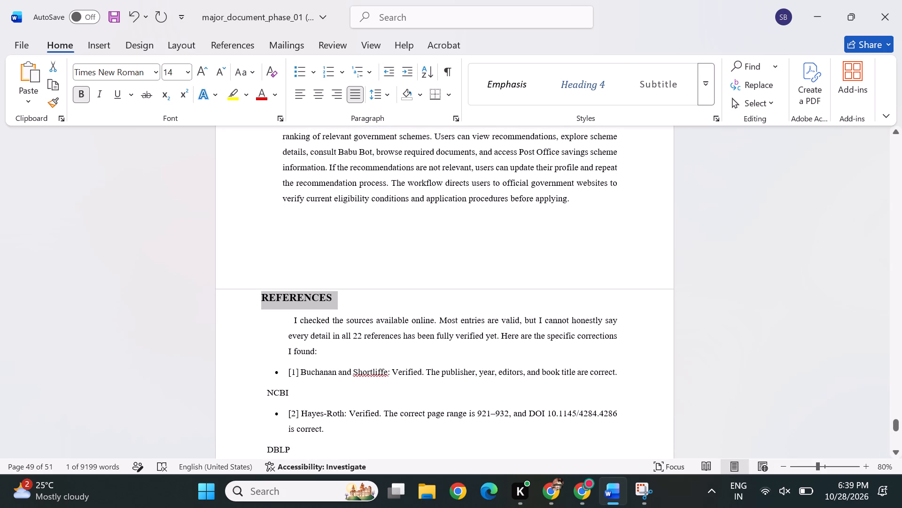
pyautogui.click(289, 324)
pyautogui.moveTo(282, 318); pyautogui.dragTo(312, 349)
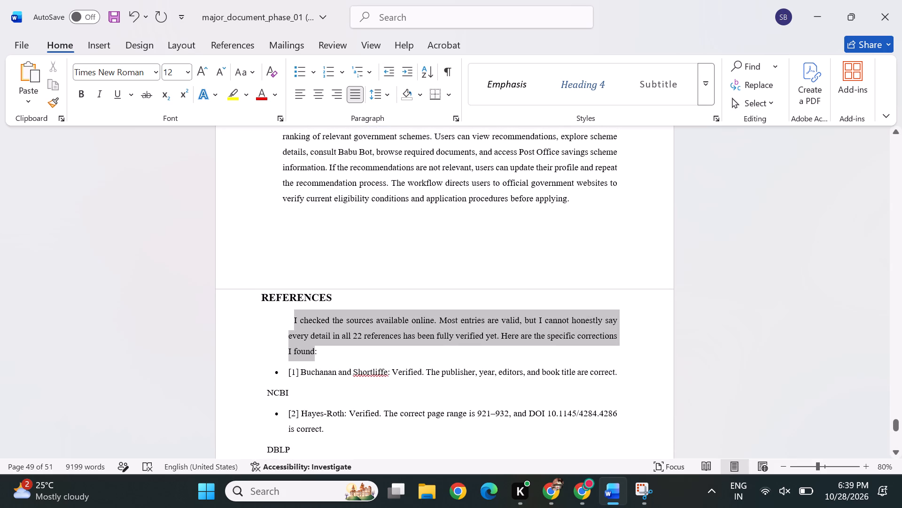
pyautogui.moveTo(312, 349); pyautogui.dragTo(319, 353)
pyautogui.click(327, 355)
pyautogui.click(327, 355)
pyautogui.moveTo(327, 355); pyautogui.dragTo(290, 324)
pyautogui.press('Delete')
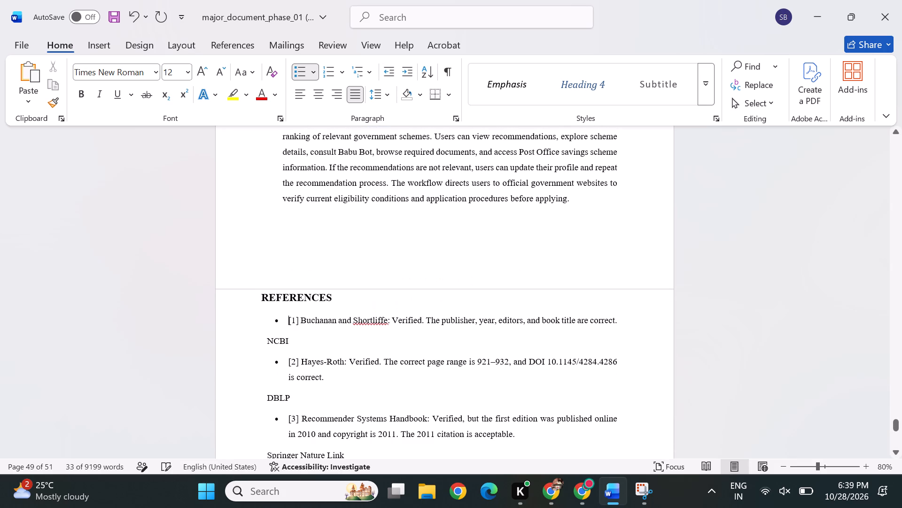
# Remove the bullets from the whole reference list by setting its bullet style to None.
pyautogui.moveTo(272, 318); pyautogui.dragTo(326, 372)
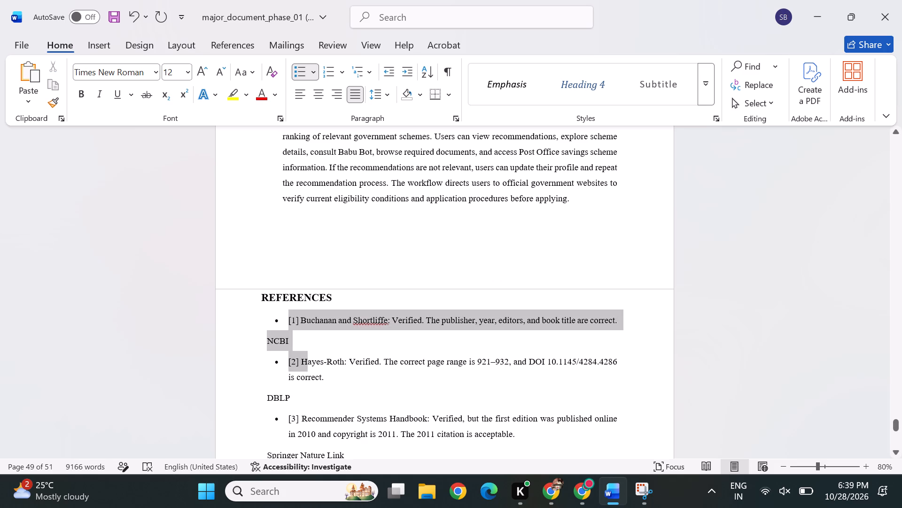
pyautogui.moveTo(326, 372); pyautogui.dragTo(436, 445)
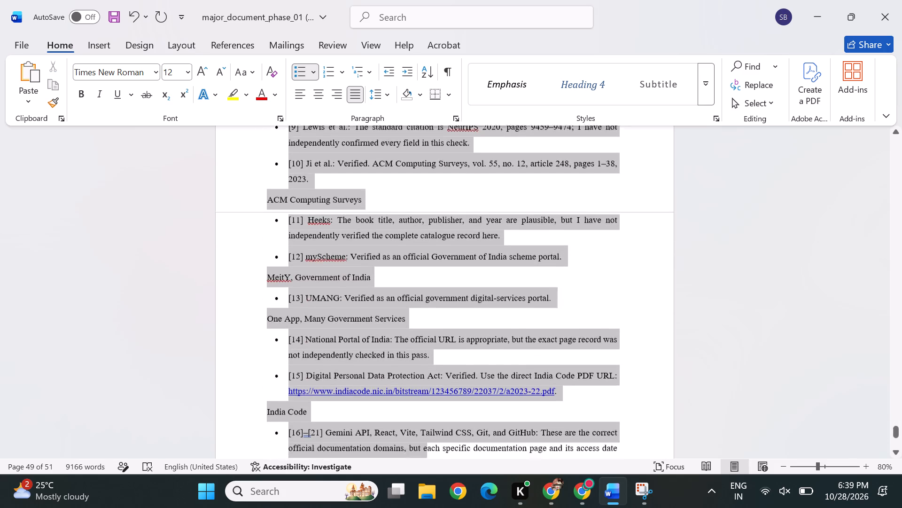
pyautogui.moveTo(436, 445); pyautogui.dragTo(530, 453)
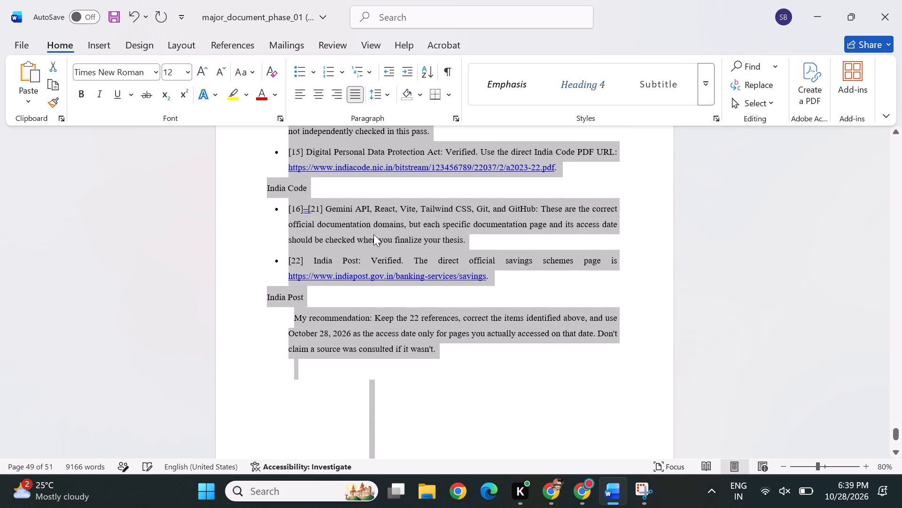
pyautogui.click(308, 77)
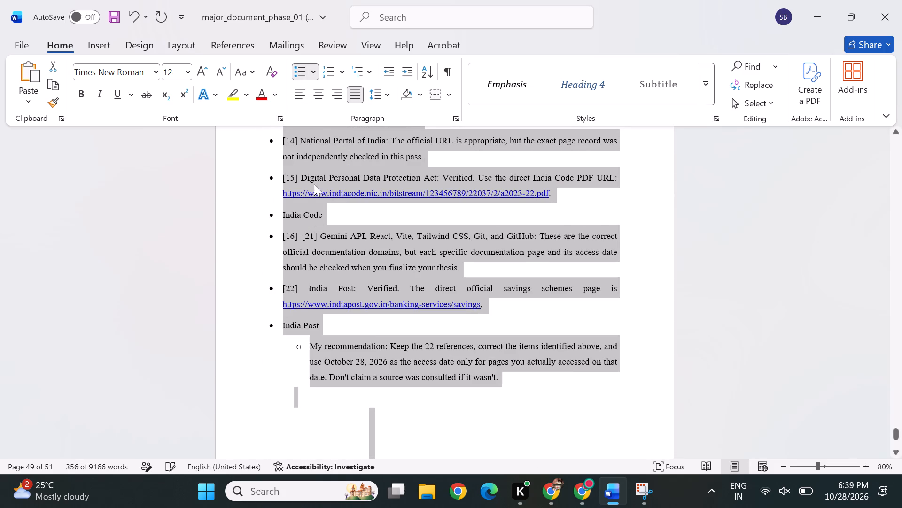
pyautogui.click(313, 78)
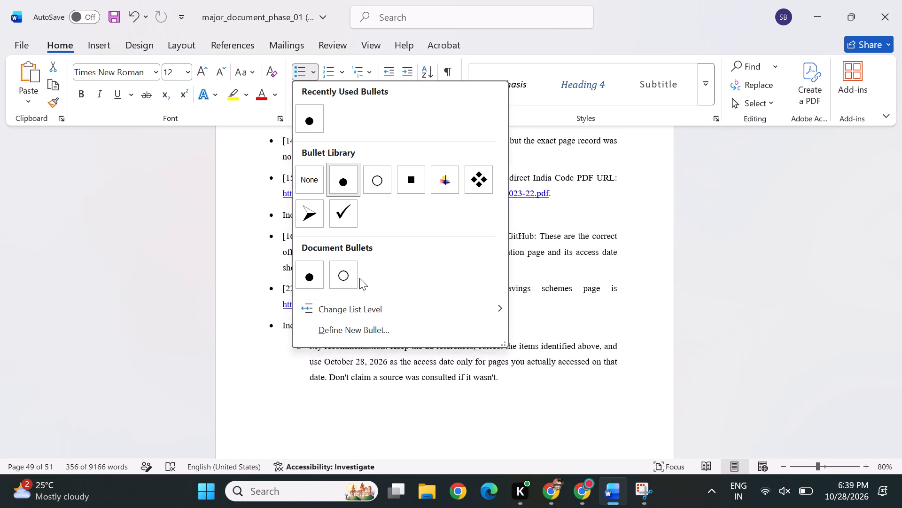
pyautogui.click(316, 172)
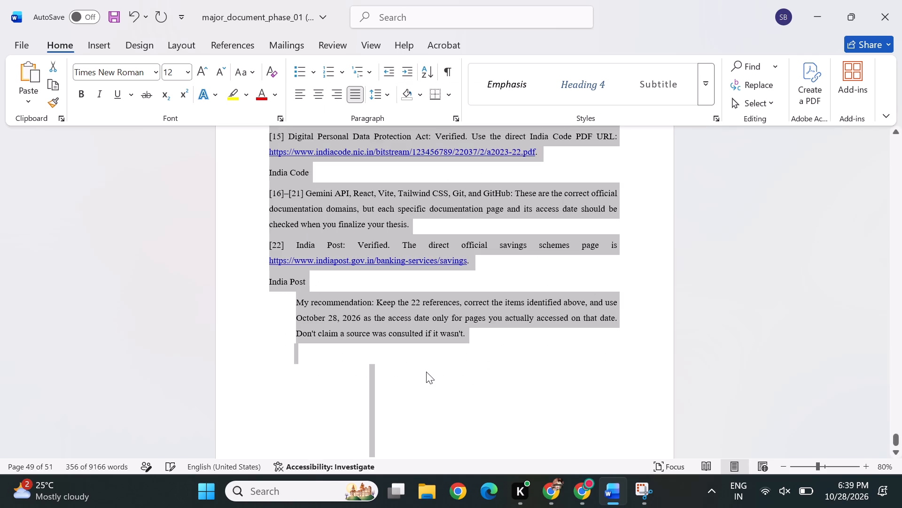
pyautogui.click(426, 372)
# Delete the closing "My recommendation" paragraph and the empty line after India Post at the end of the reference list.
pyautogui.moveTo(294, 303); pyautogui.dragTo(404, 329)
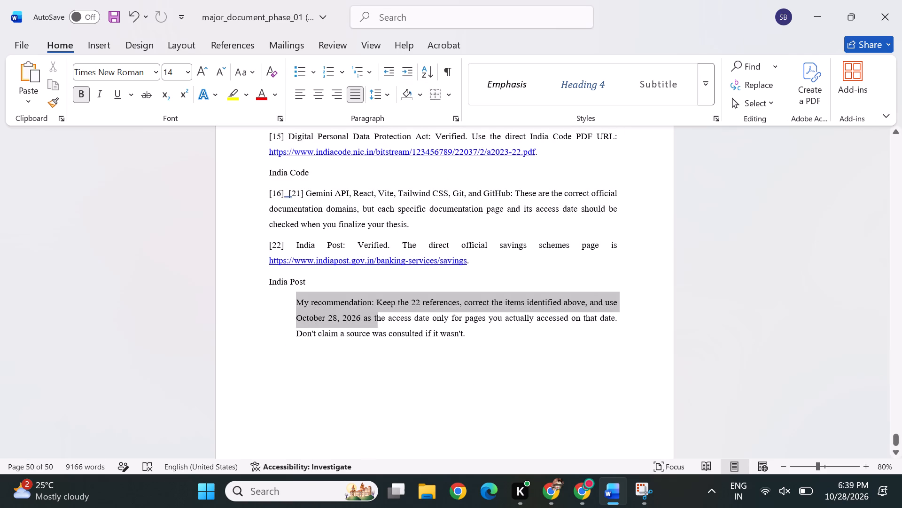
pyautogui.moveTo(404, 329); pyautogui.dragTo(474, 339)
pyautogui.press('Delete')
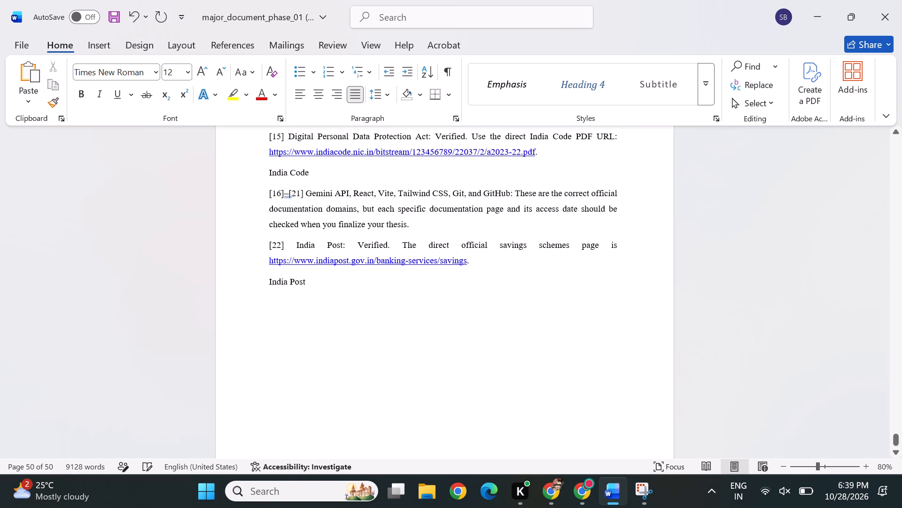
pyautogui.press('Delete')
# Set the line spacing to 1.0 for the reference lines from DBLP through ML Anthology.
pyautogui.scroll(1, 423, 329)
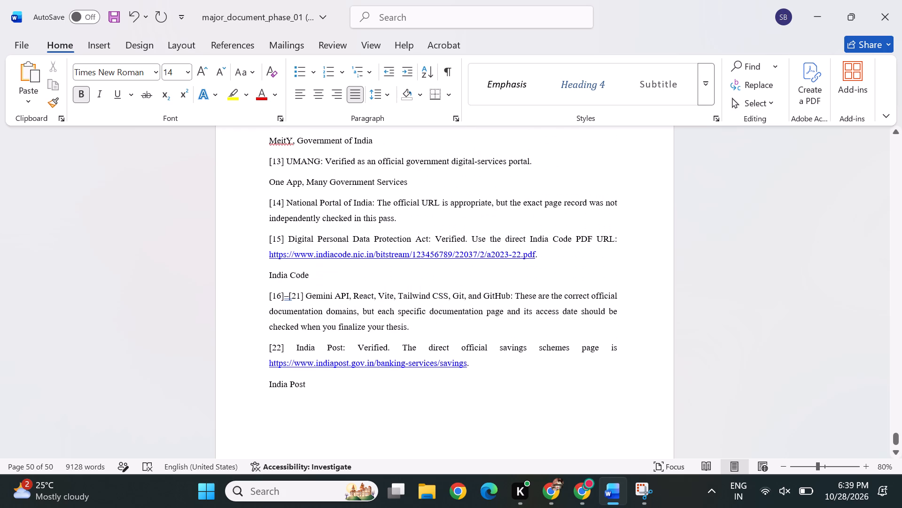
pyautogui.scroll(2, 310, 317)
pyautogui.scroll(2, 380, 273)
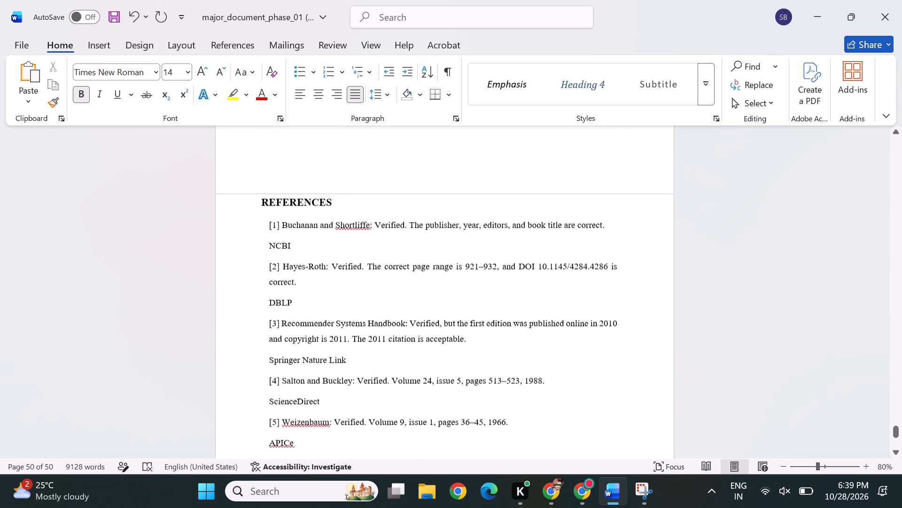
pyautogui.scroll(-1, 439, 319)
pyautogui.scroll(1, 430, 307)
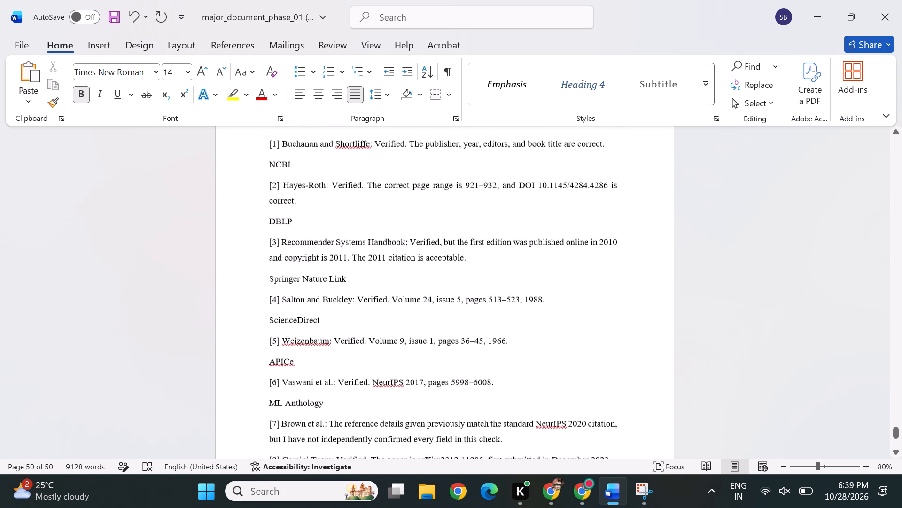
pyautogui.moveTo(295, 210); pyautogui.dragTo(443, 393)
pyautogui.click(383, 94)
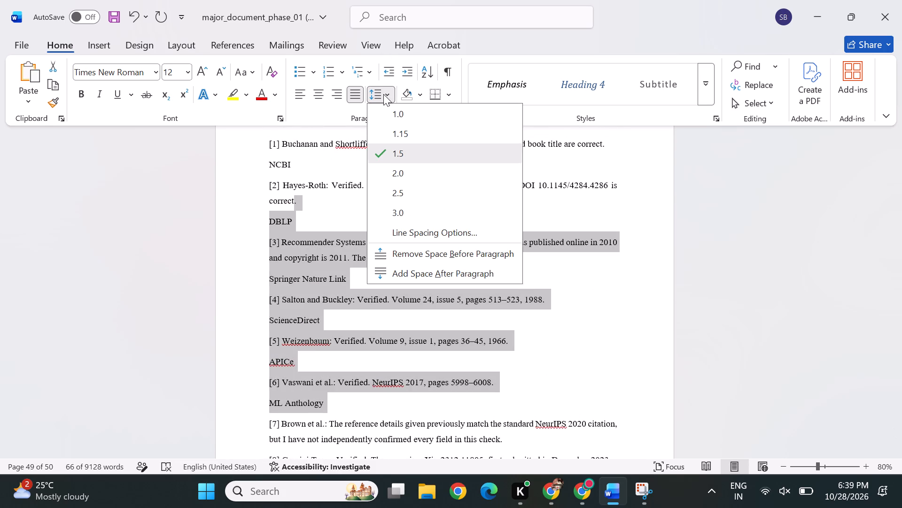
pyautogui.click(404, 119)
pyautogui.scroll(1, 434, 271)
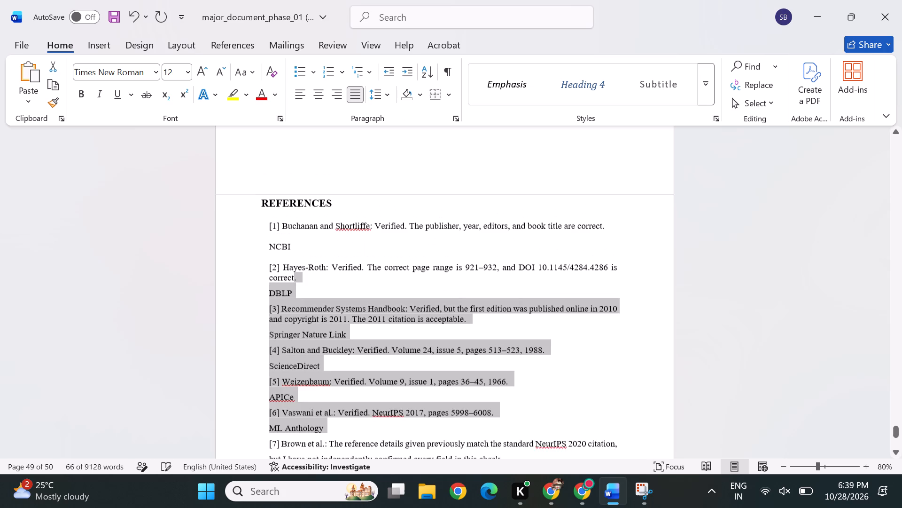
# Set the line spacing of the whole reference list, from entry [1] to the end of the document, to 1.0.
pyautogui.click(591, 337)
pyautogui.moveTo(267, 235); pyautogui.dragTo(475, 438)
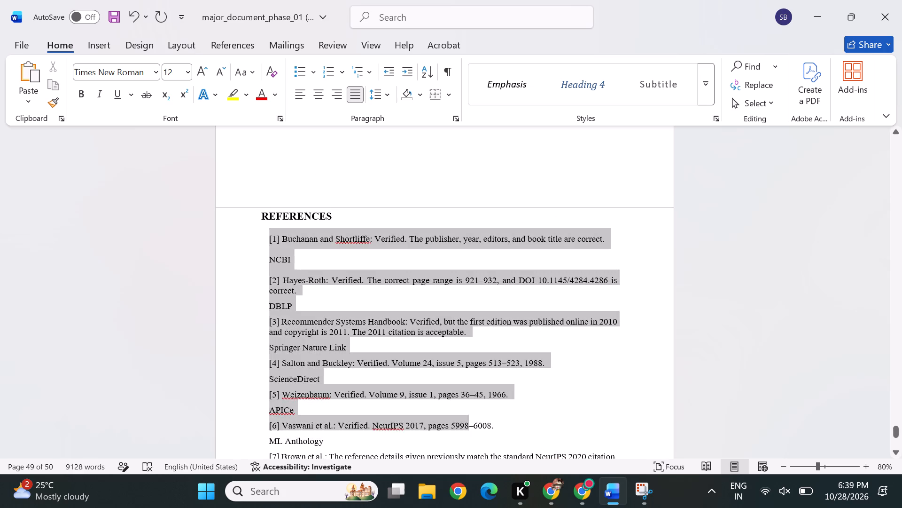
pyautogui.moveTo(475, 438); pyautogui.dragTo(477, 324)
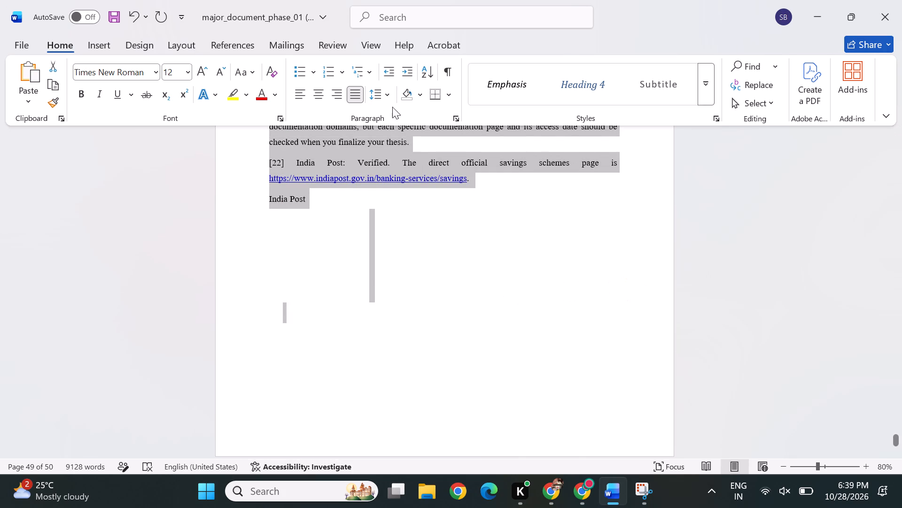
pyautogui.click(384, 95)
pyautogui.click(400, 120)
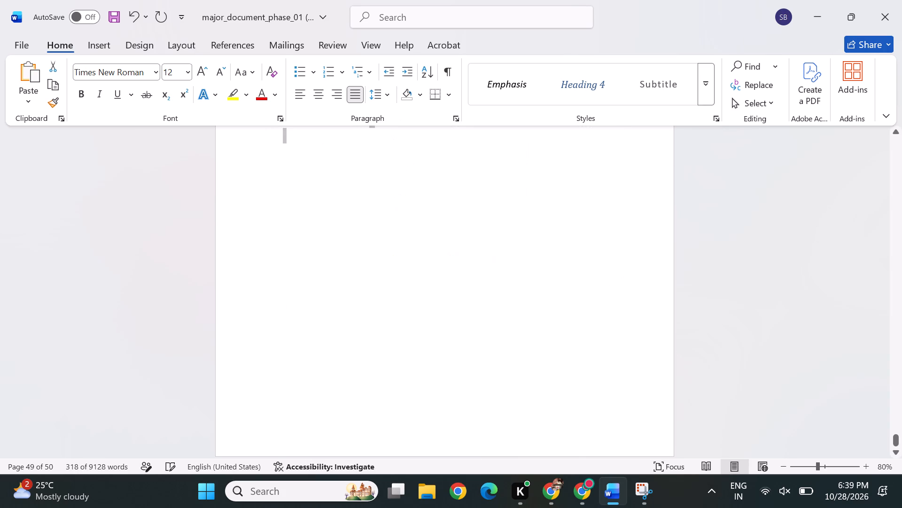
pyautogui.click(399, 268)
pyautogui.scroll(2, 399, 268)
pyautogui.scroll(1, 292, 272)
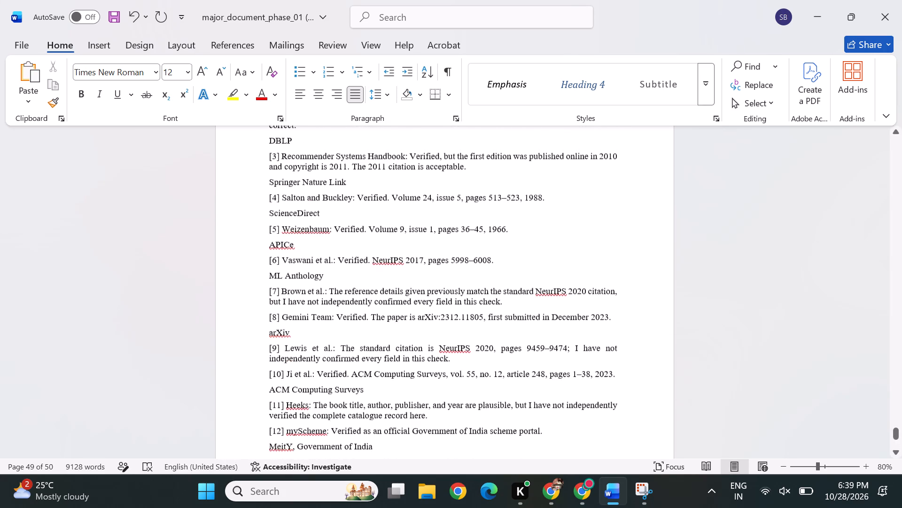
pyautogui.scroll(1, 399, 283)
pyautogui.scroll(1, 316, 230)
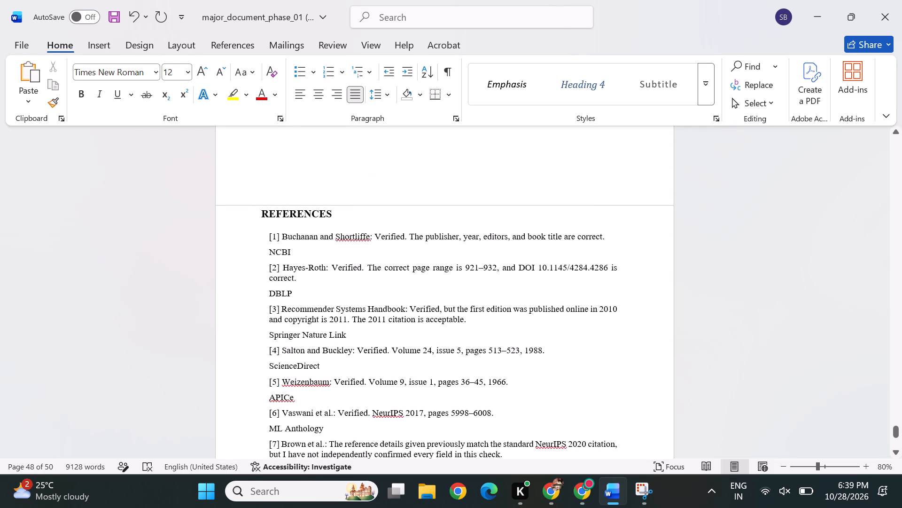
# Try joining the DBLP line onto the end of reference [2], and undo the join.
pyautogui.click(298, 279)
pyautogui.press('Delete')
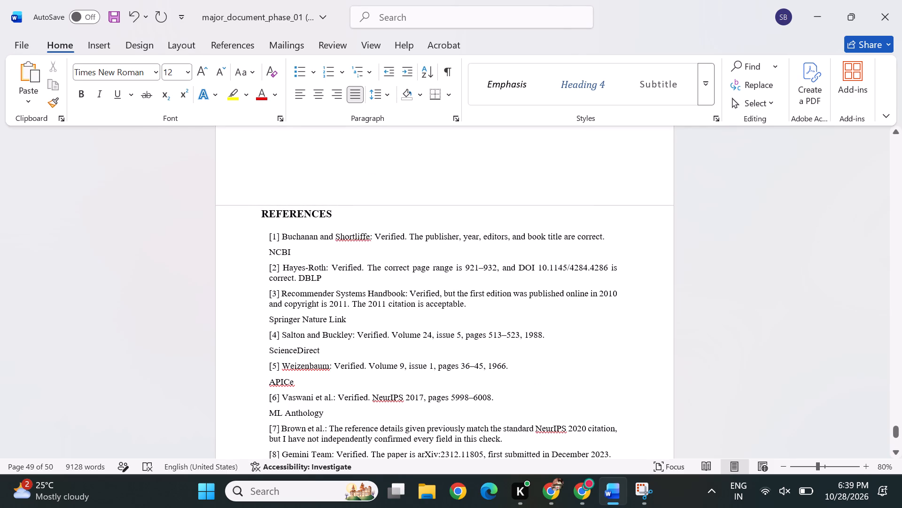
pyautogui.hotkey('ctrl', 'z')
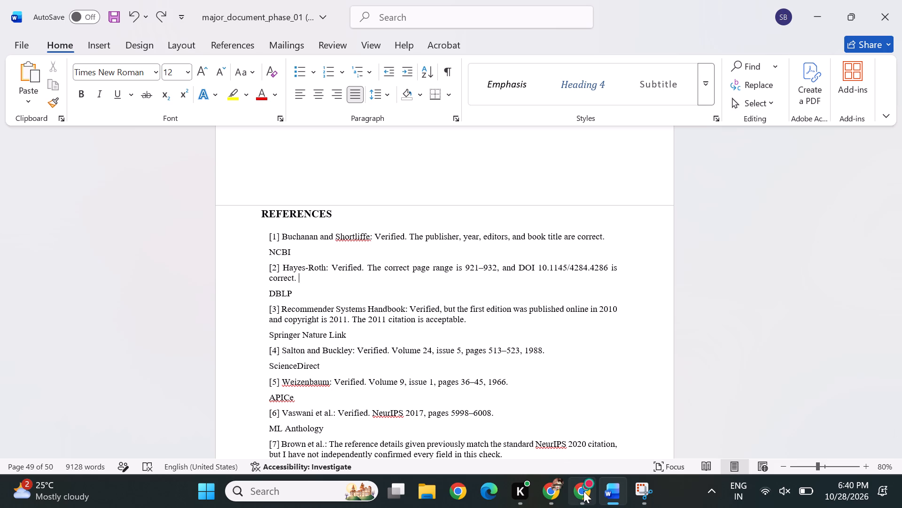
pyautogui.scroll(-3, 379, 409)
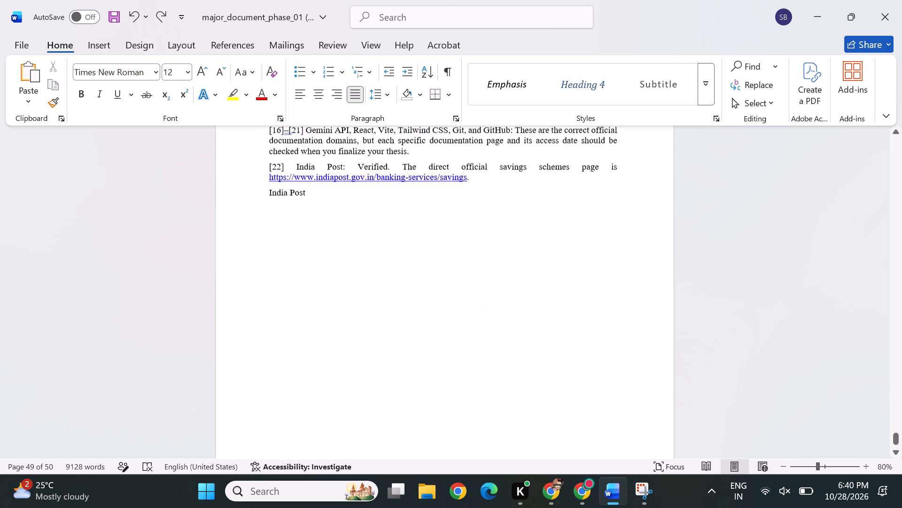
pyautogui.scroll(1, 421, 326)
pyautogui.scroll(1, 383, 318)
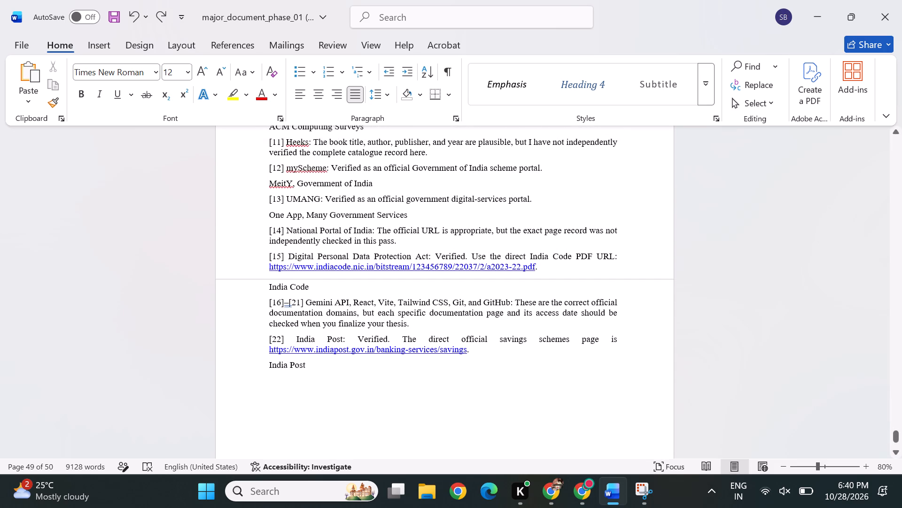
pyautogui.scroll(1, 459, 363)
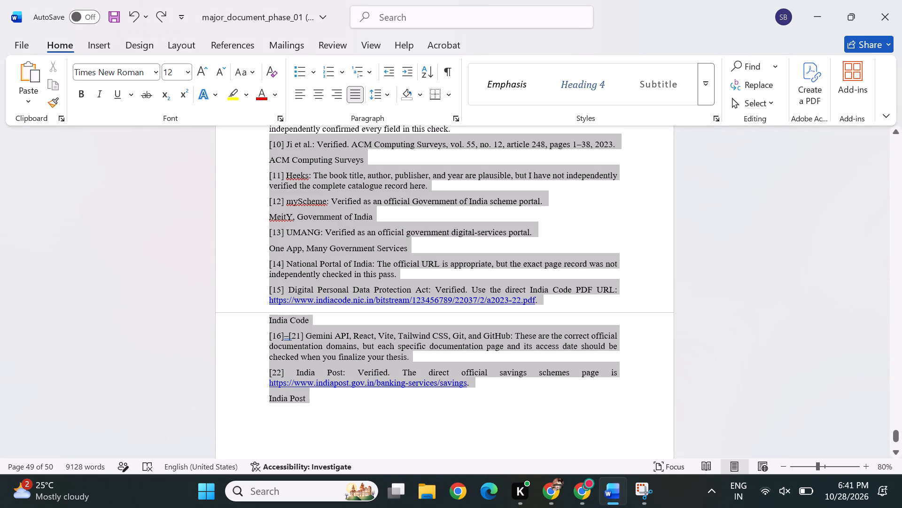
pyautogui.moveTo(256, 132); pyautogui.dragTo(270, 213)
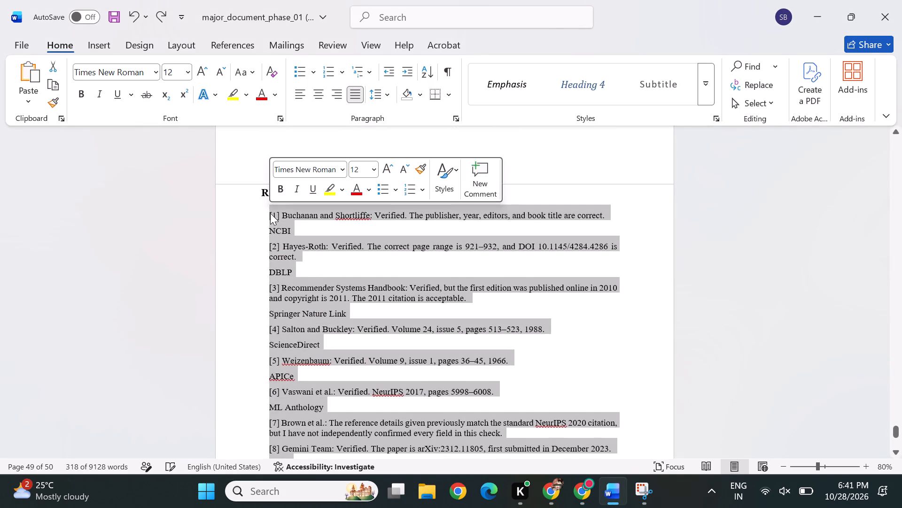
pyautogui.hotkey('ctrl', 'v')
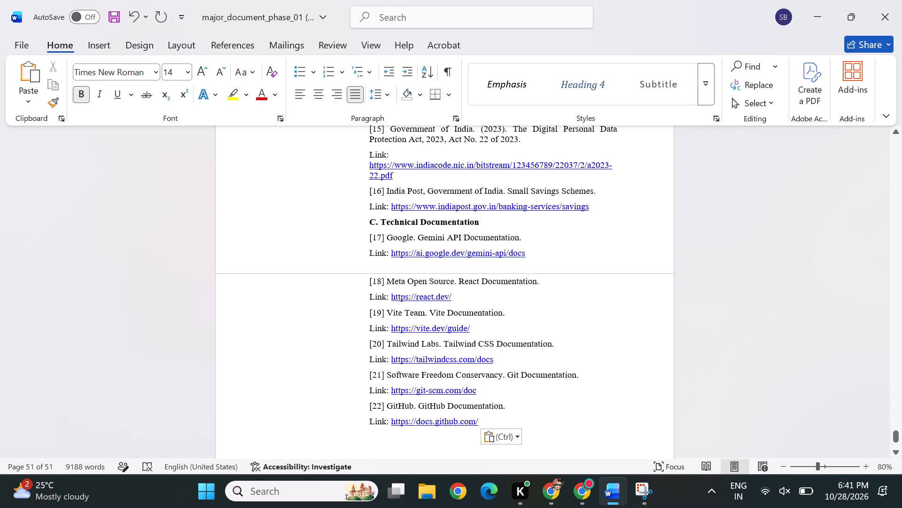
# Decrease the indent of the whole pasted list, from the second REFERENCES line to the GitHub link, to the page margin.
pyautogui.moveTo(493, 419); pyautogui.dragTo(354, 154)
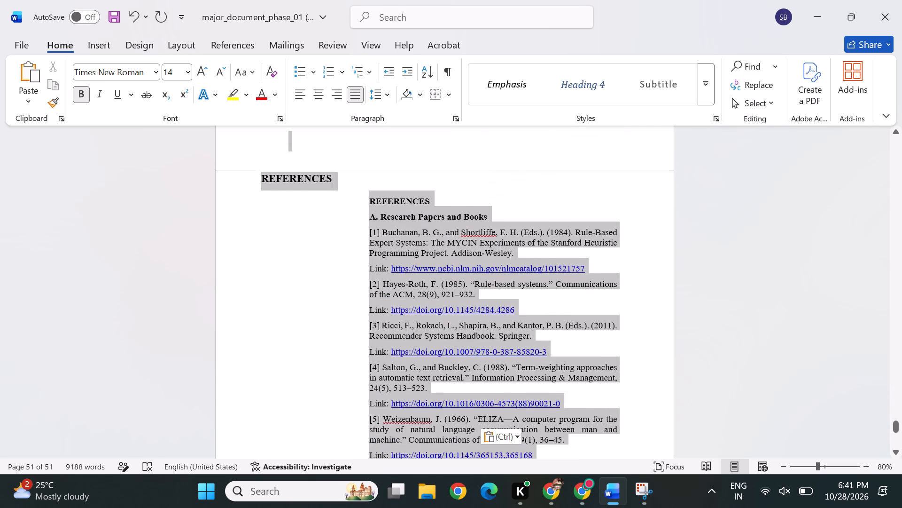
pyautogui.moveTo(354, 154); pyautogui.dragTo(370, 201)
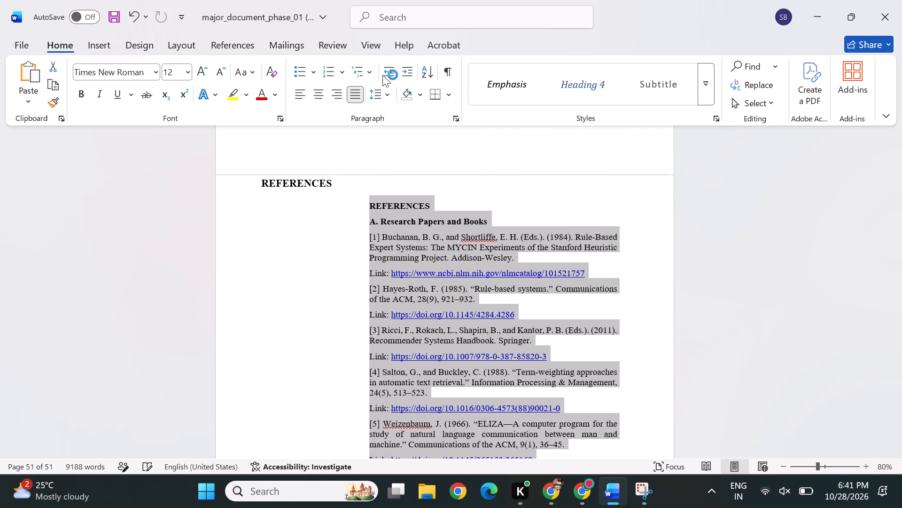
pyautogui.click(387, 69)
pyautogui.tripleClick(387, 69)
pyautogui.doubleClick(387, 69)
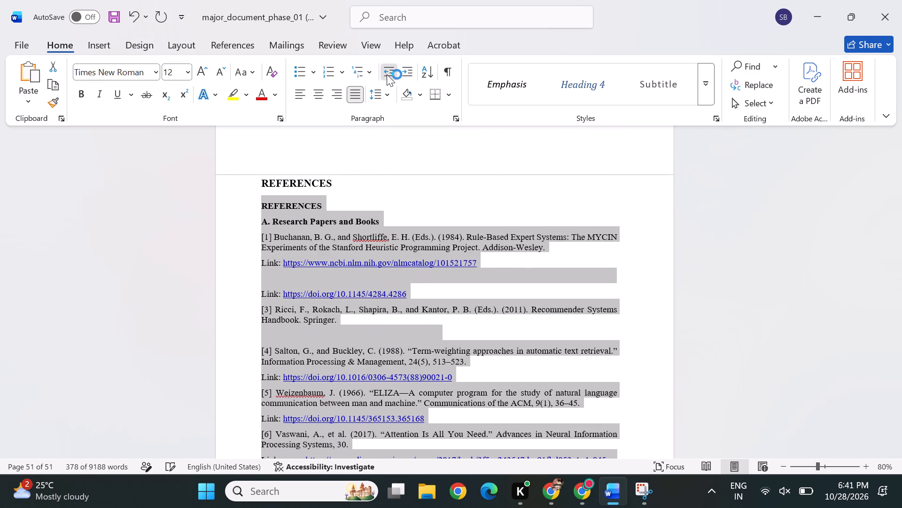
# Indent the whole pasted reference list one level in from the page margin.
pyautogui.press('Tab')
pyautogui.press('Tab')
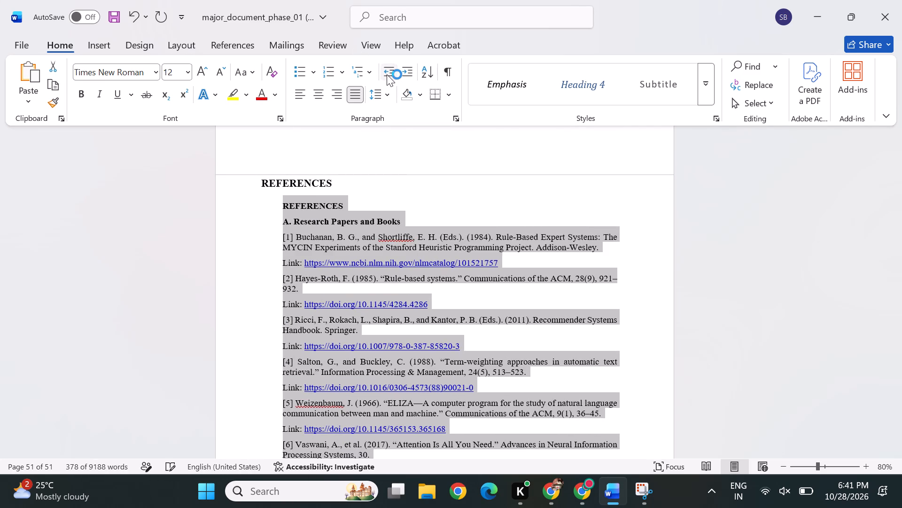
# Delete the duplicate REFERENCES line and the "A. Research Papers and Books" subheading above entry [1] Buchanan.
pyautogui.scroll(1, 406, 235)
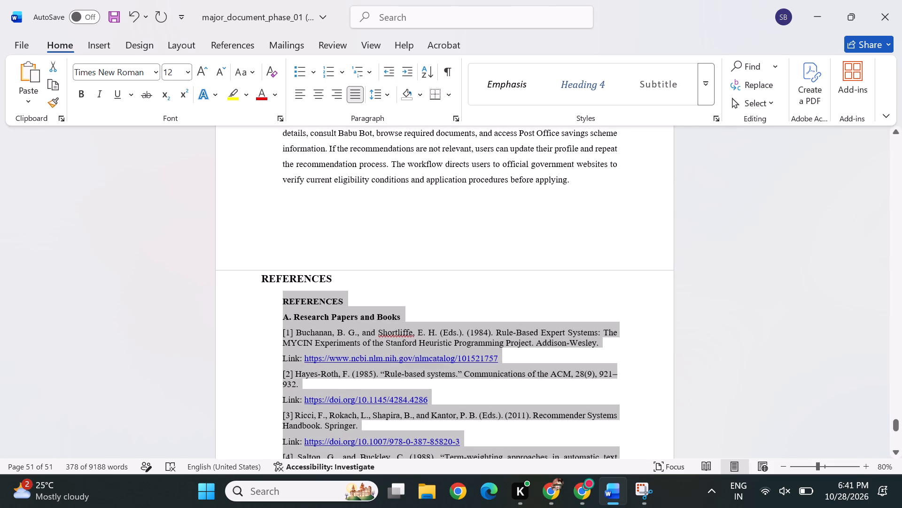
pyautogui.click(425, 301)
pyautogui.moveTo(412, 319); pyautogui.dragTo(300, 301)
pyautogui.press('Delete')
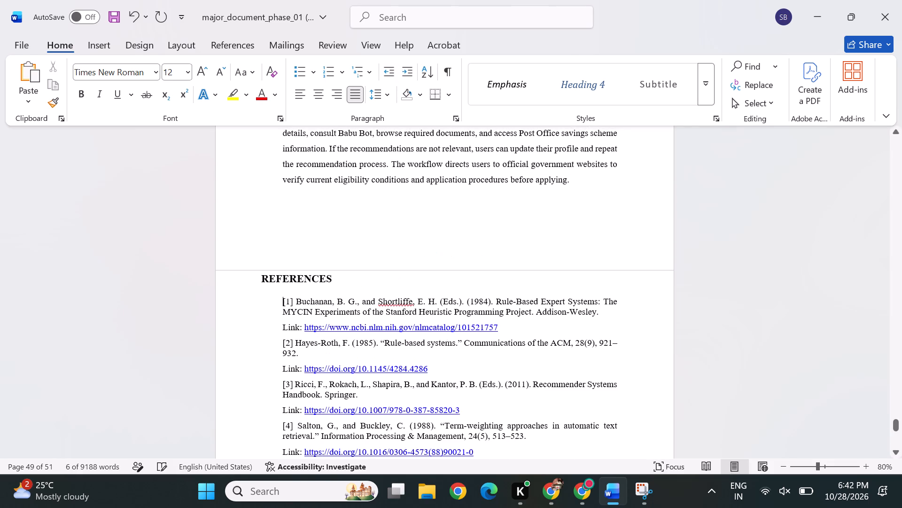
pyautogui.press('Up')
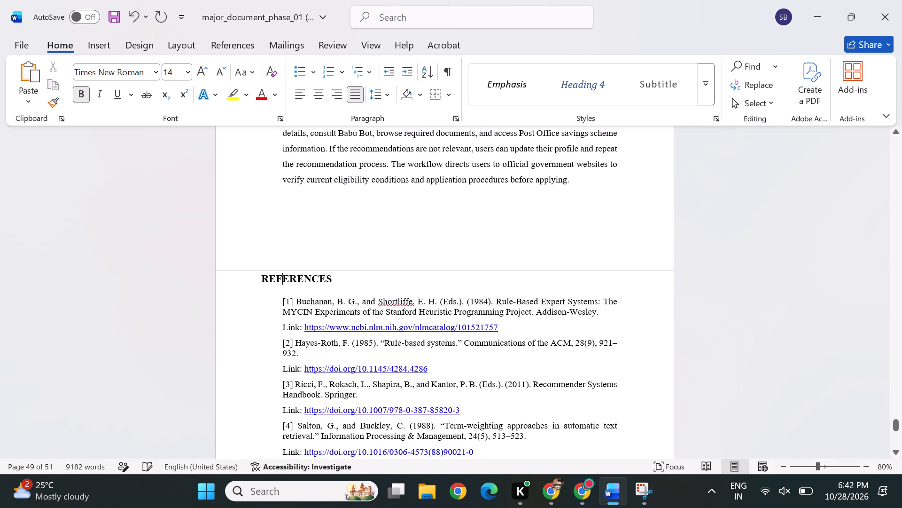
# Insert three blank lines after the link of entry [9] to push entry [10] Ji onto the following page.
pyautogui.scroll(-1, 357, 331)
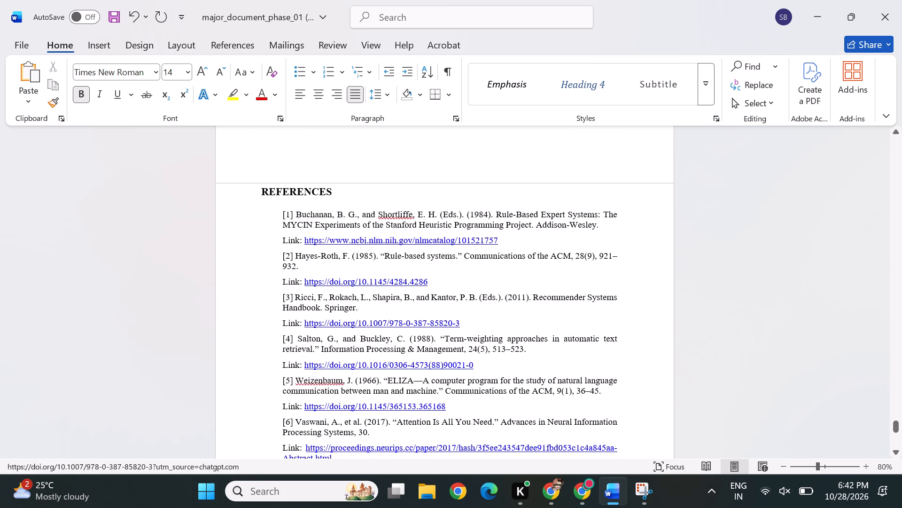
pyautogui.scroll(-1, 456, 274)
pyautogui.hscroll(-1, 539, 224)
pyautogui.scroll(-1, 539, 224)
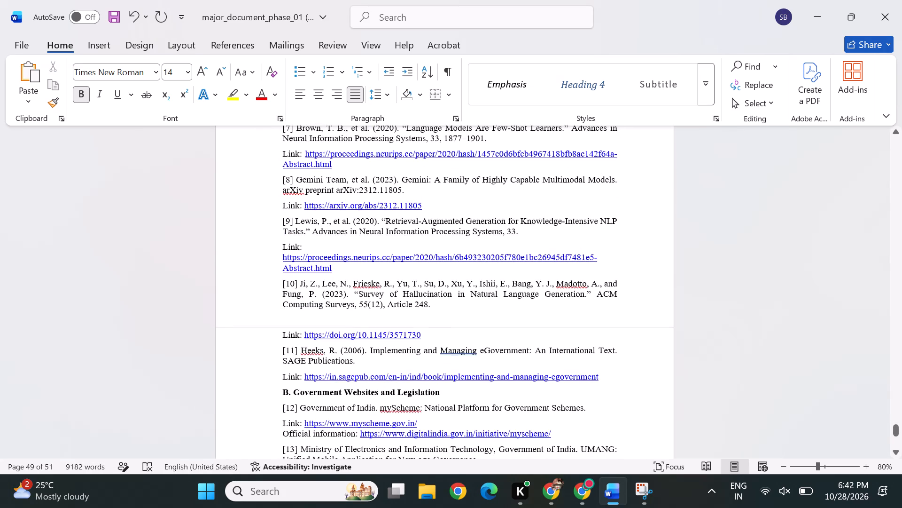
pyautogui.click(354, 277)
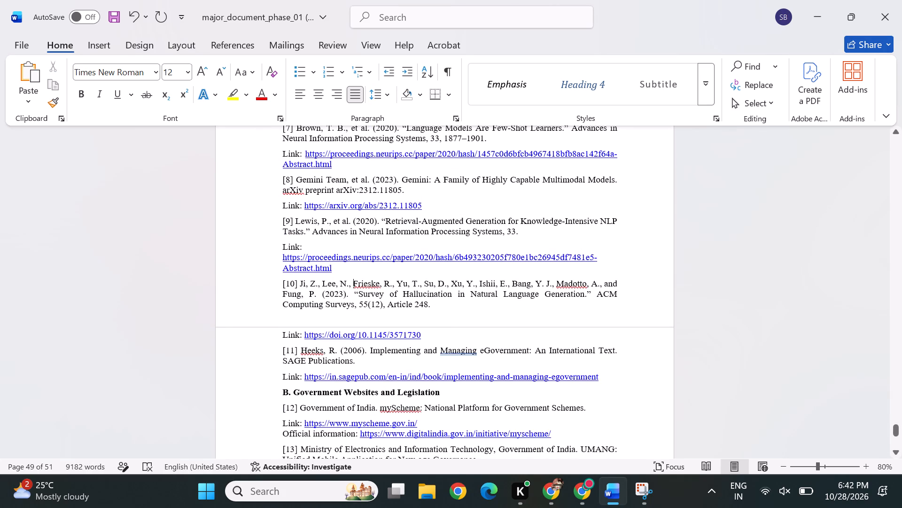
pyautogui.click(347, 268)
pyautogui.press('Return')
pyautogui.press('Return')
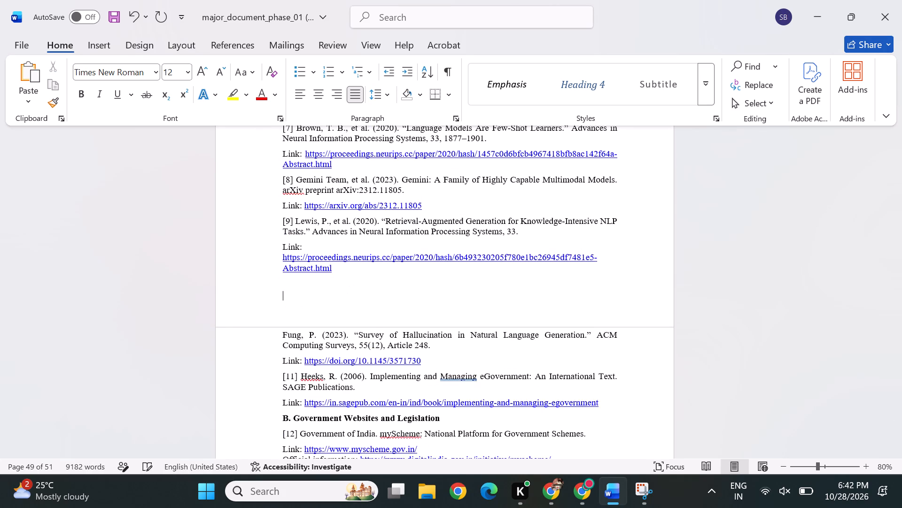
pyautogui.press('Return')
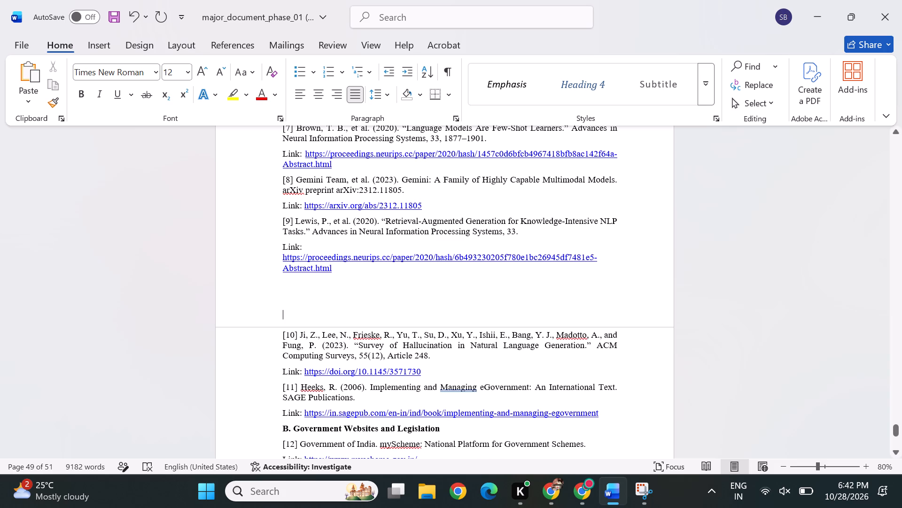
# Delete the "B. Government Websites and Legislation" subheading above entry [12].
pyautogui.scroll(-2, 441, 367)
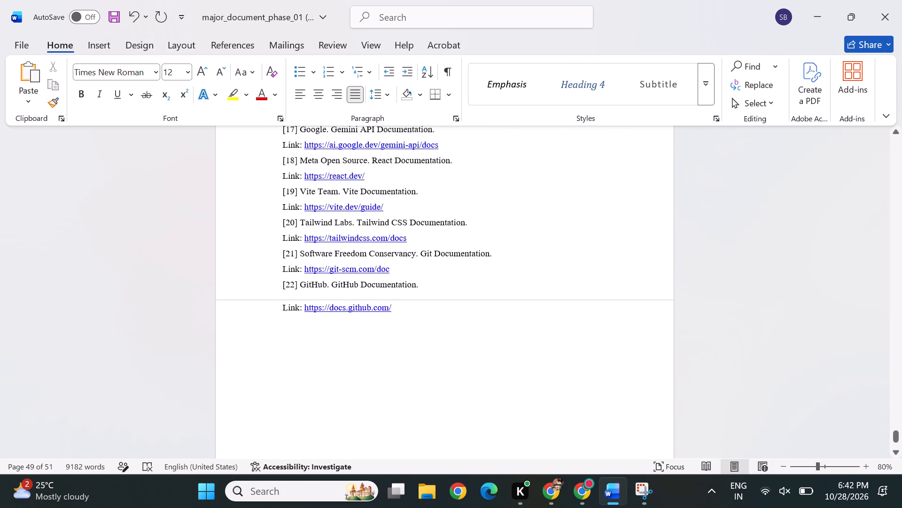
pyautogui.scroll(1, 420, 310)
pyautogui.rightClick(423, 337)
pyautogui.moveTo(410, 405); pyautogui.dragTo(351, 362)
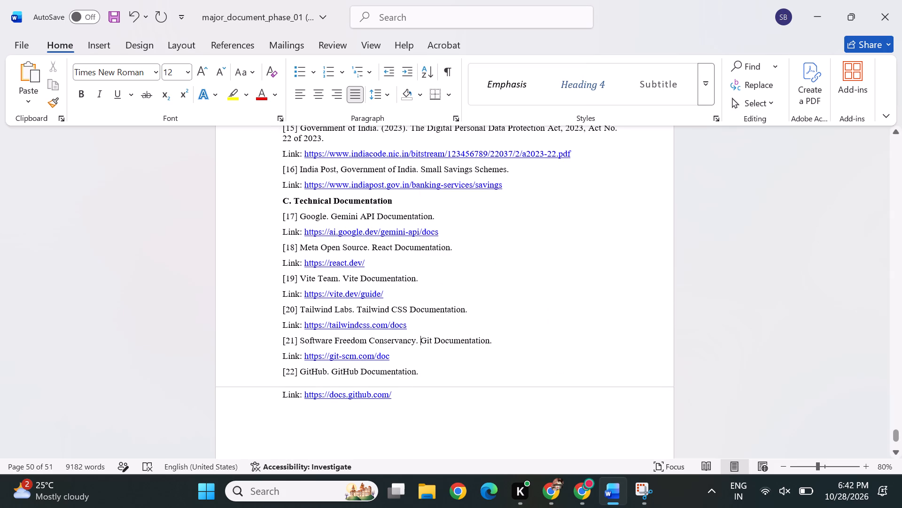
pyautogui.moveTo(351, 362); pyautogui.dragTo(306, 251)
pyautogui.scroll(2, 378, 376)
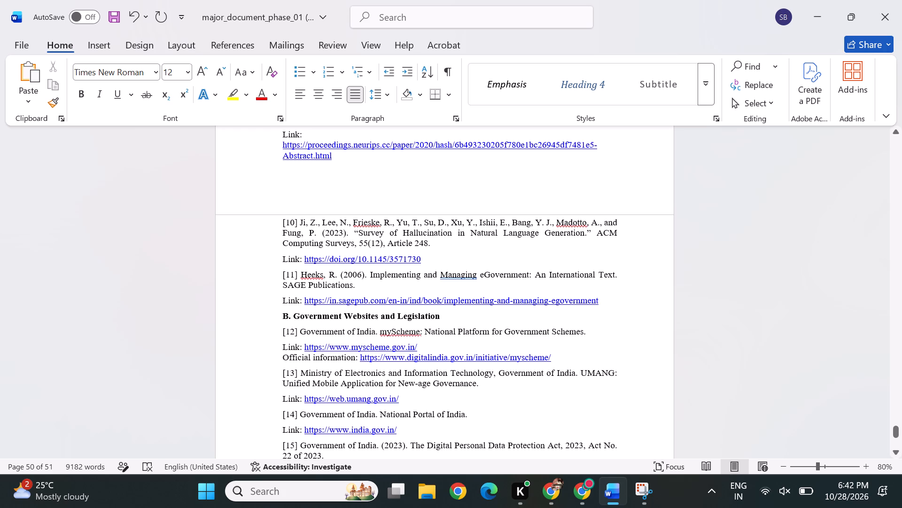
pyautogui.moveTo(456, 319); pyautogui.dragTo(282, 319)
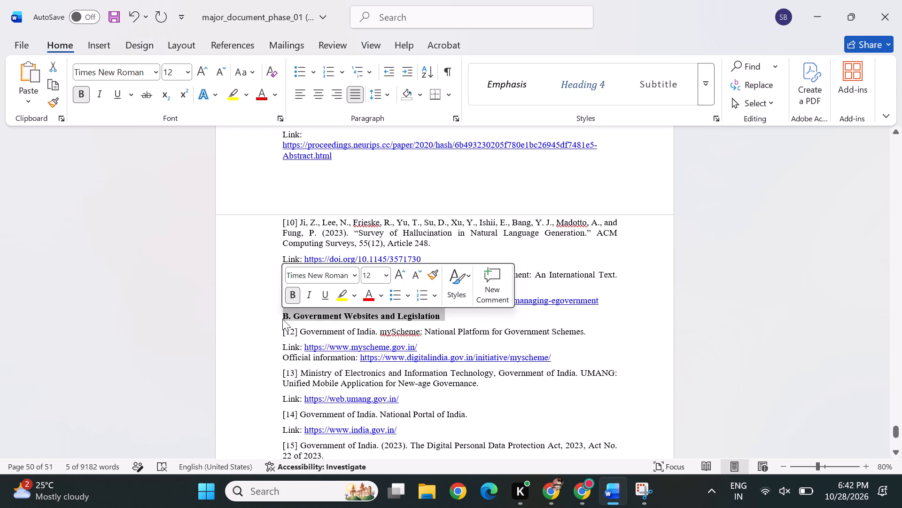
pyautogui.press('Delete')
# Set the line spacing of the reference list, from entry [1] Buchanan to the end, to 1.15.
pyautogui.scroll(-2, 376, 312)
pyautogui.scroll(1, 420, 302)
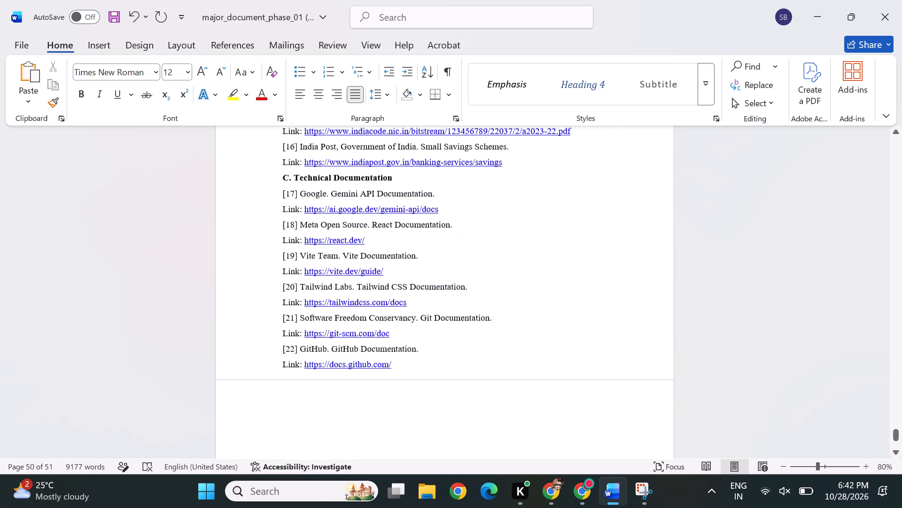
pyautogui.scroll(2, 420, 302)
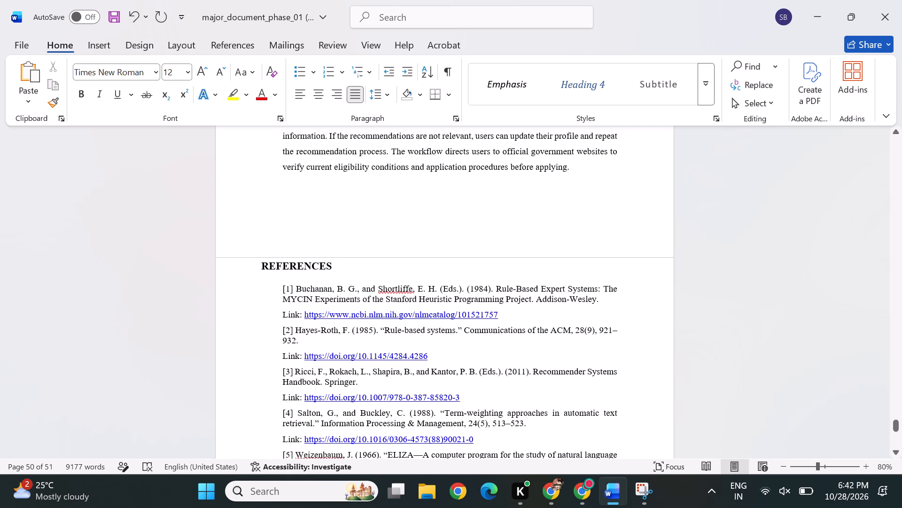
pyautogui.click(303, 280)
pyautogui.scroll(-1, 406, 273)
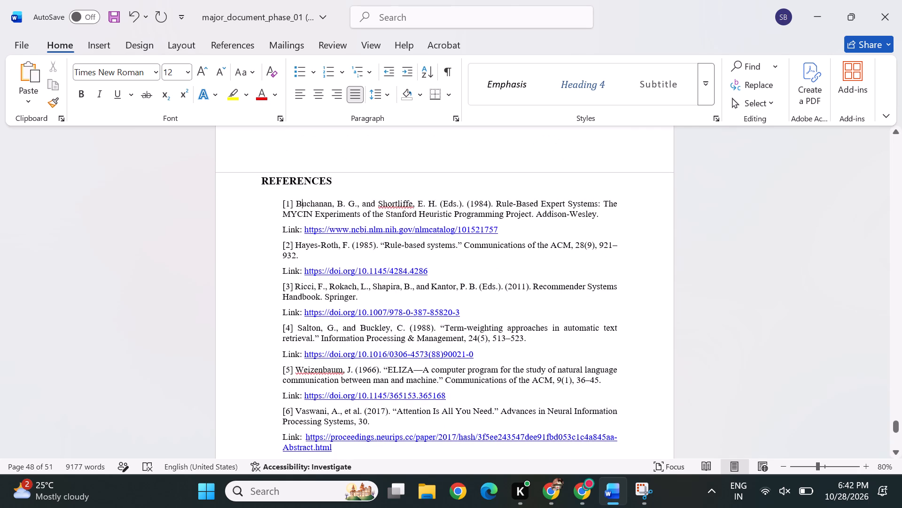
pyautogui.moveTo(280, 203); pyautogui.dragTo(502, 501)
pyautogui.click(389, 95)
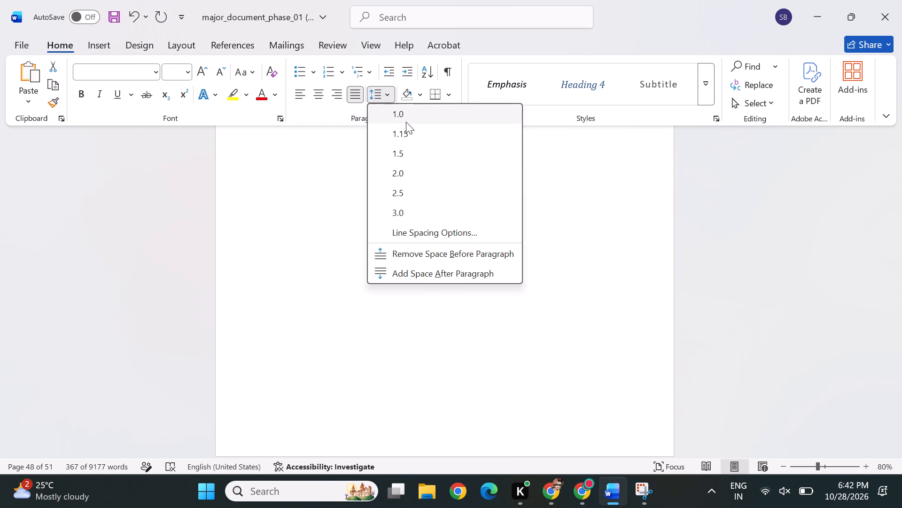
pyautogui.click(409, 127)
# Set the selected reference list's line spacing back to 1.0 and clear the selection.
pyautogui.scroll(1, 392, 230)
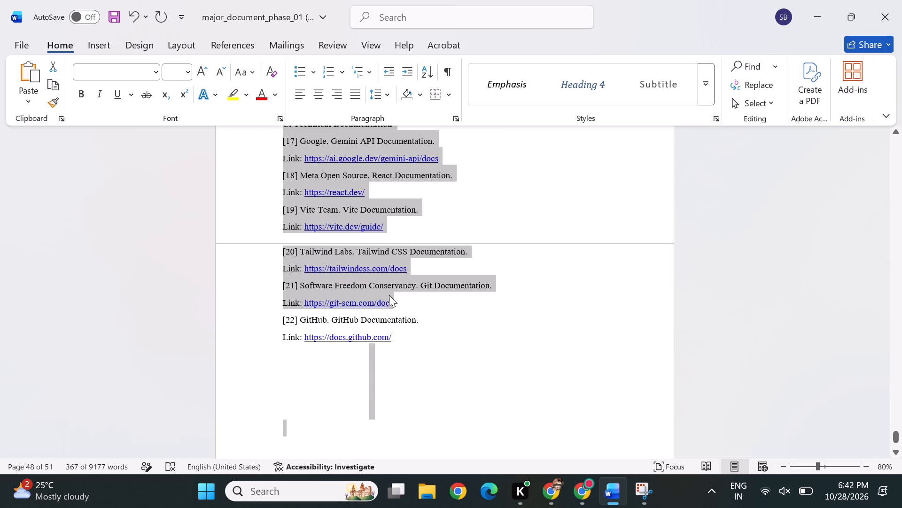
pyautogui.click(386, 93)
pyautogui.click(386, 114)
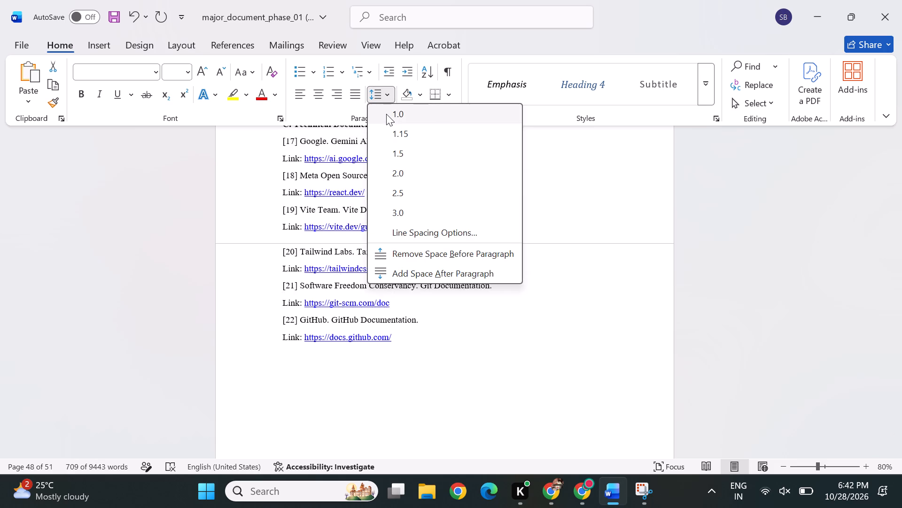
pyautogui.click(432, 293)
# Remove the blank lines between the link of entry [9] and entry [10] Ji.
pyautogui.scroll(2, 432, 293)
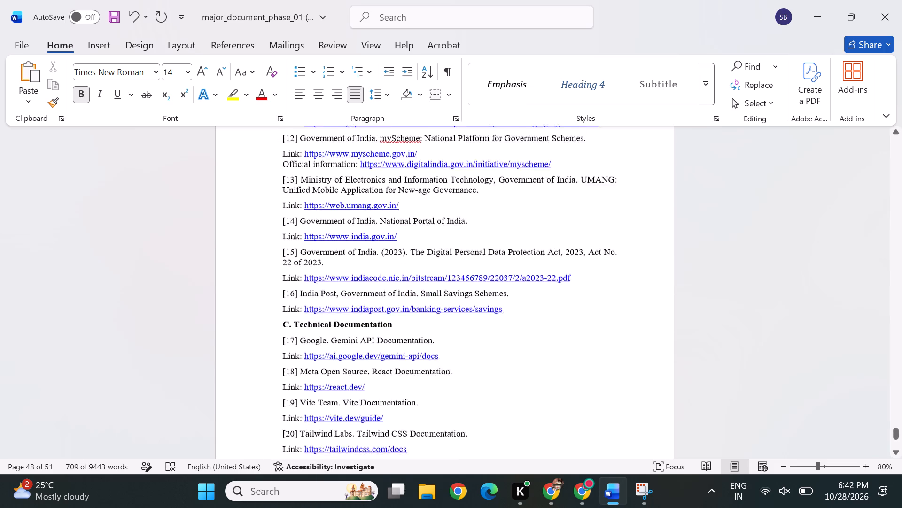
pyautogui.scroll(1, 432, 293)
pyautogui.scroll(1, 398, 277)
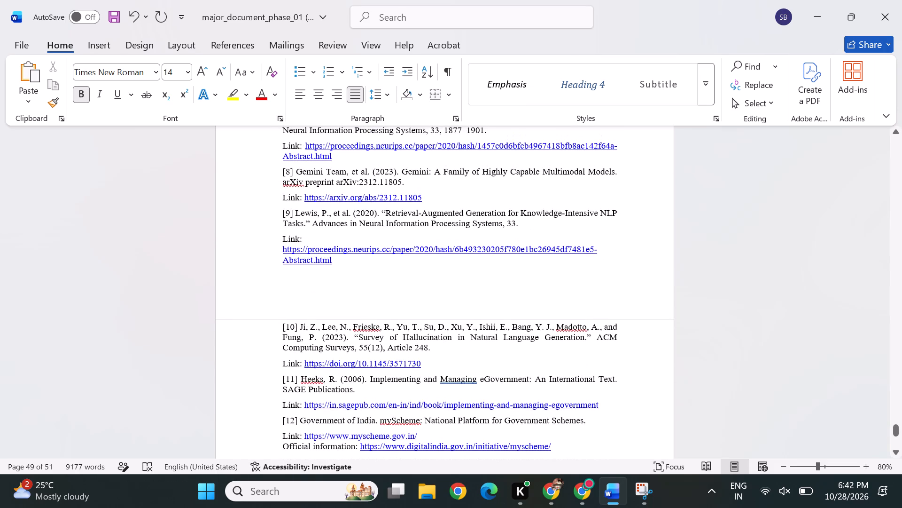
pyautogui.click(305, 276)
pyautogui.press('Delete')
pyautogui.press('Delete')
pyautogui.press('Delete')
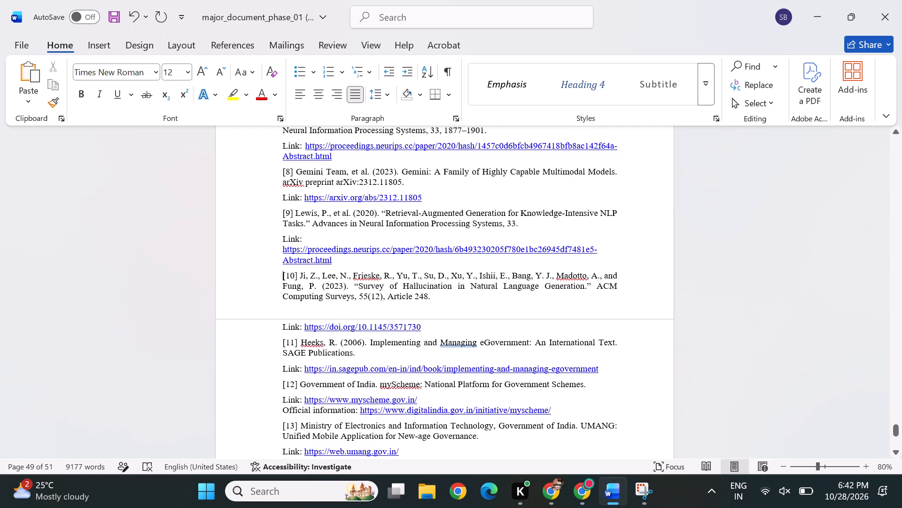
# Join the link line of entry [10] onto the end of its citation, directly after "Article 248.".
pyautogui.click(442, 297)
pyautogui.press('Delete')
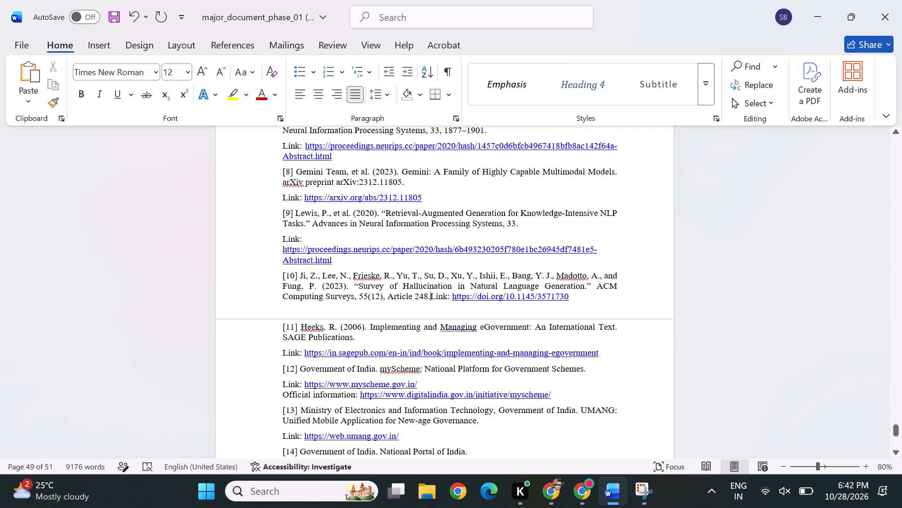
# Save the document with the edited references.
pyautogui.scroll(1, 436, 207)
pyautogui.rightClick(436, 207)
pyautogui.scroll(1, 387, 263)
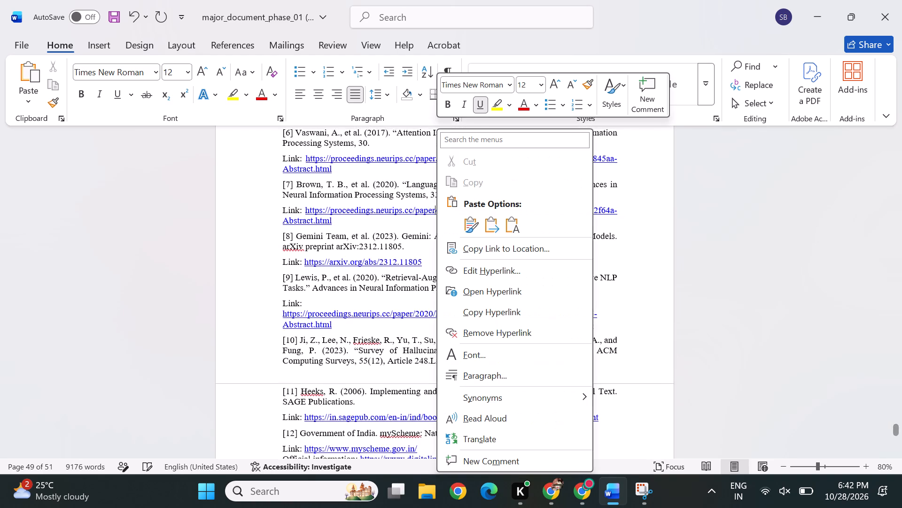
pyautogui.scroll(1, 387, 263)
pyautogui.click(122, 239)
pyautogui.scroll(1, 280, 262)
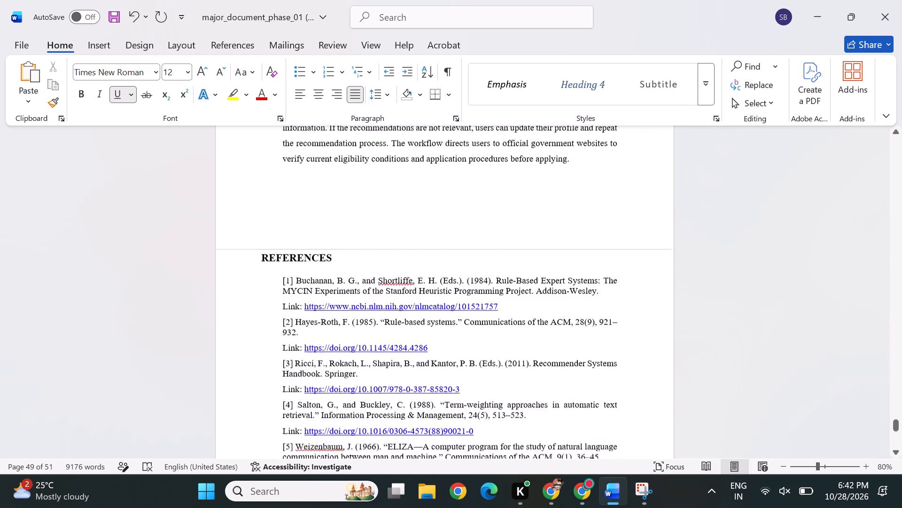
pyautogui.hotkey('ctrl', 's')
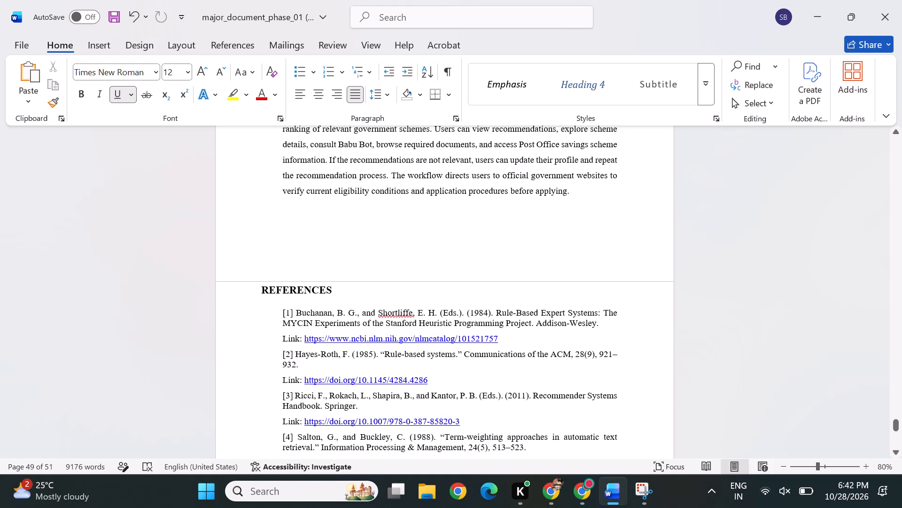
# Look back through the UML design diagrams section and the pages before it to check their layout.
pyautogui.scroll(1, 230, 227)
pyautogui.scroll(2, 174, 222)
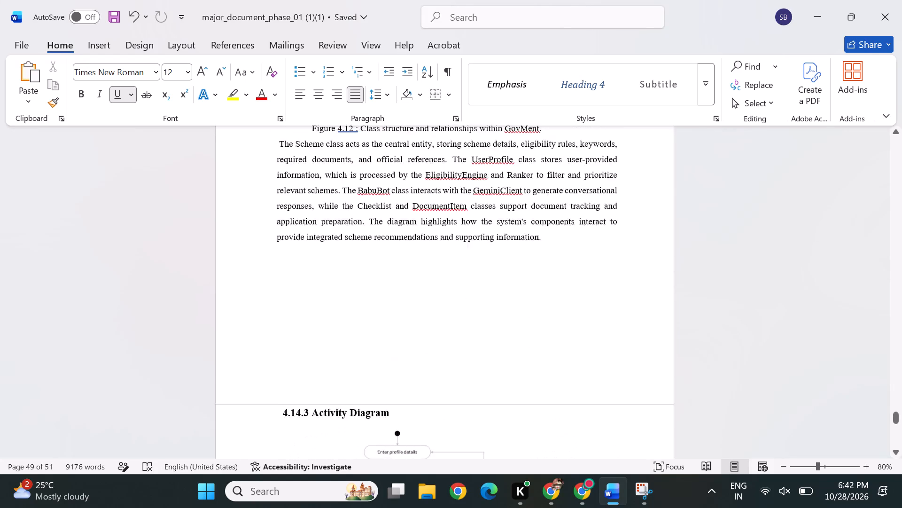
pyautogui.scroll(1, 174, 222)
pyautogui.scroll(-1, 157, 296)
pyautogui.scroll(-1, 260, 336)
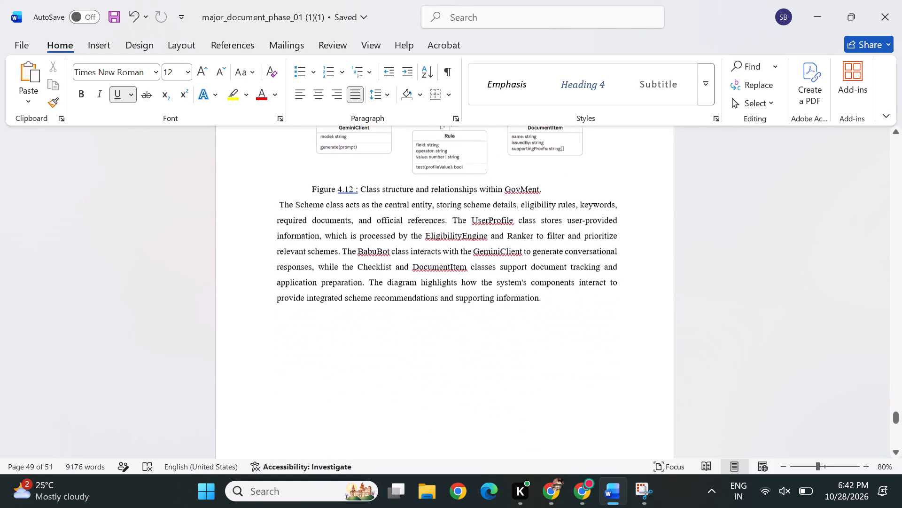
pyautogui.scroll(1, 298, 397)
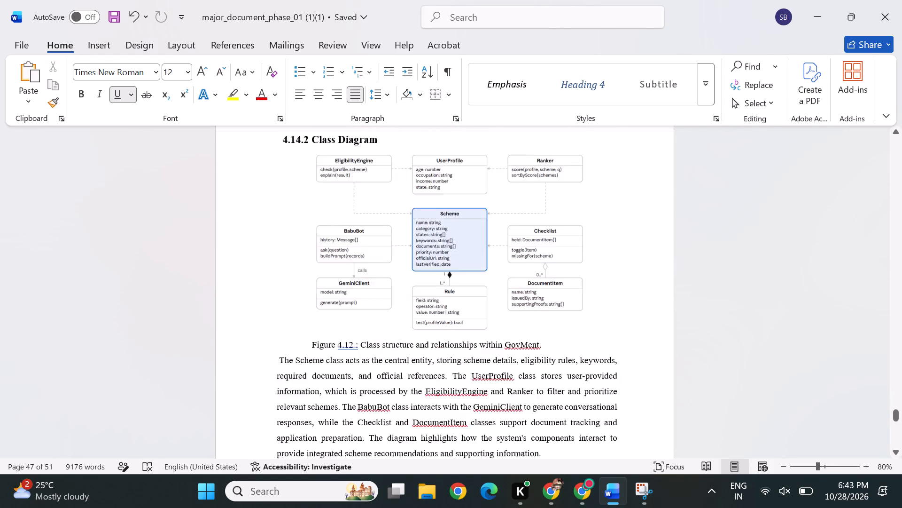
pyautogui.scroll(2, 298, 397)
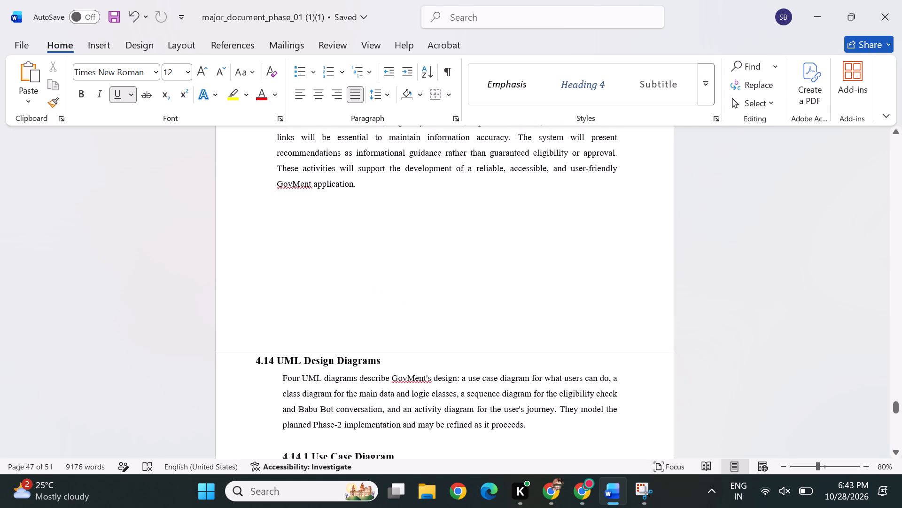
pyautogui.scroll(-5, 290, 385)
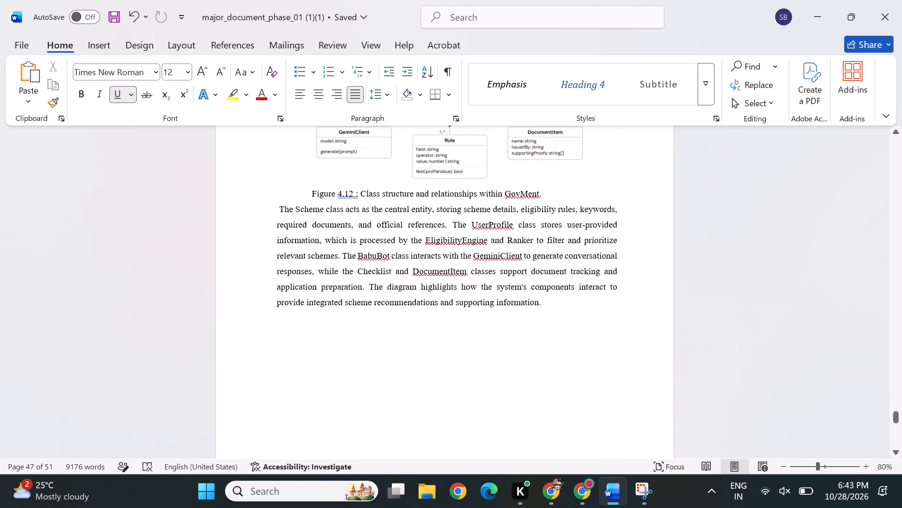
pyautogui.scroll(1, 295, 254)
pyautogui.scroll(4, 289, 319)
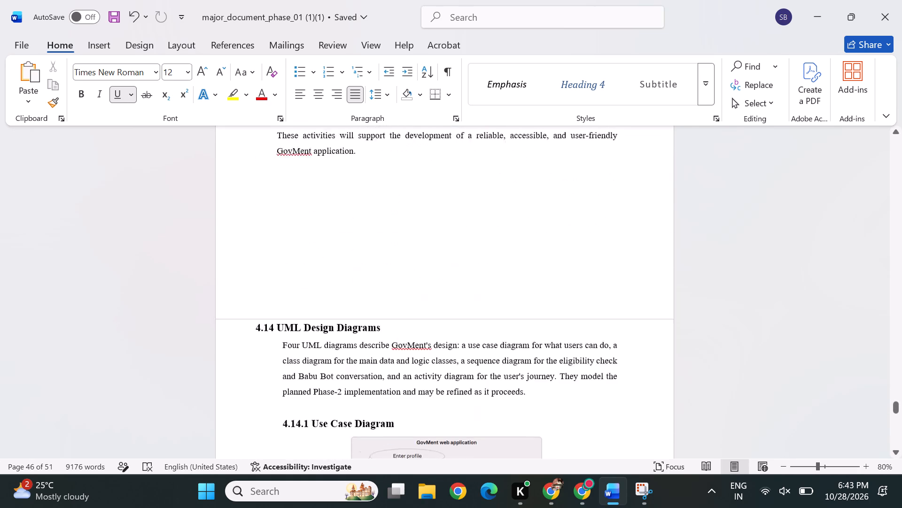
pyautogui.scroll(2, 289, 319)
# Save the document again.
pyautogui.hotkey('ctrl', 's')
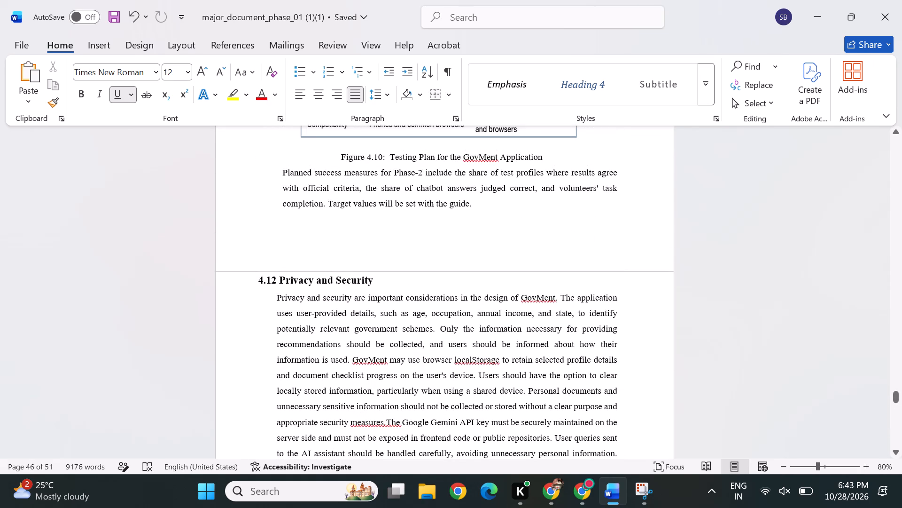
pyautogui.hotkey('ctrl', 's')
# Look through the document's front matter, from the cover page through the declaration to the acknowledgement, to check its layout.
pyautogui.scroll(20, 372, 310)
pyautogui.scroll(20, 372, 310)
pyautogui.scroll(20, 372, 310)
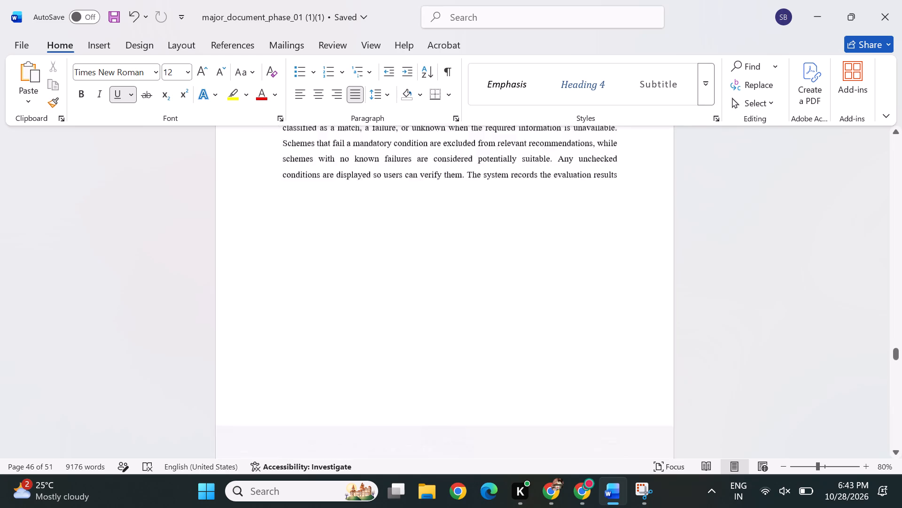
pyautogui.scroll(20, 372, 310)
pyautogui.scroll(20, 372, 310)
pyautogui.scroll(20, 372, 310)
pyautogui.scroll(-1, 437, 335)
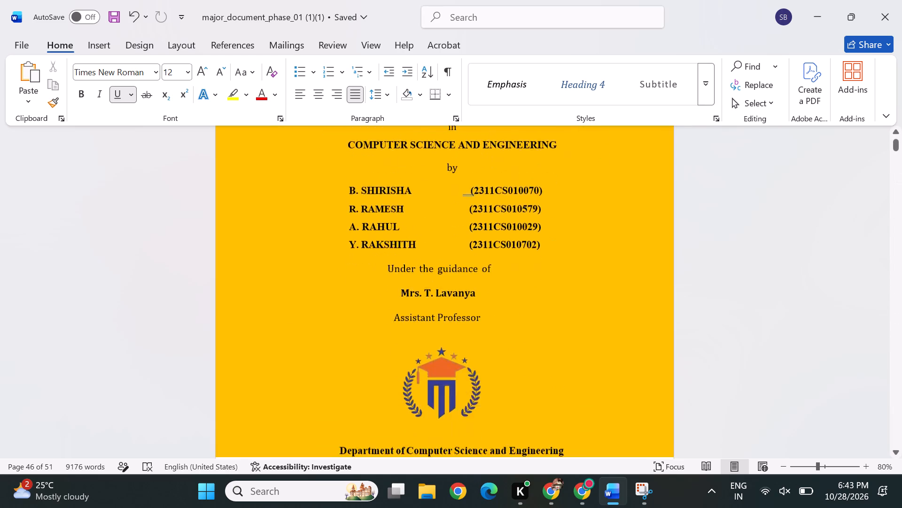
pyautogui.scroll(-2, 437, 335)
pyautogui.scroll(-2, 486, 385)
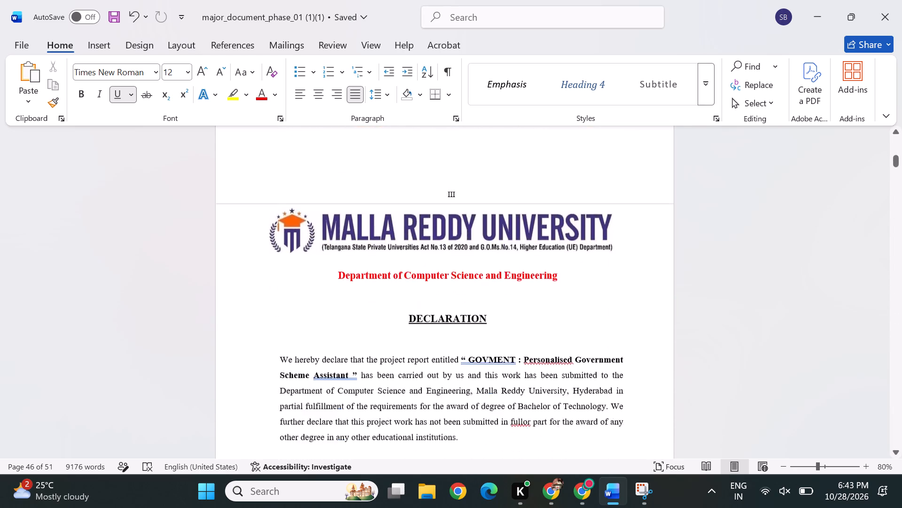
pyautogui.scroll(-1, 490, 374)
pyautogui.scroll(-1, 435, 349)
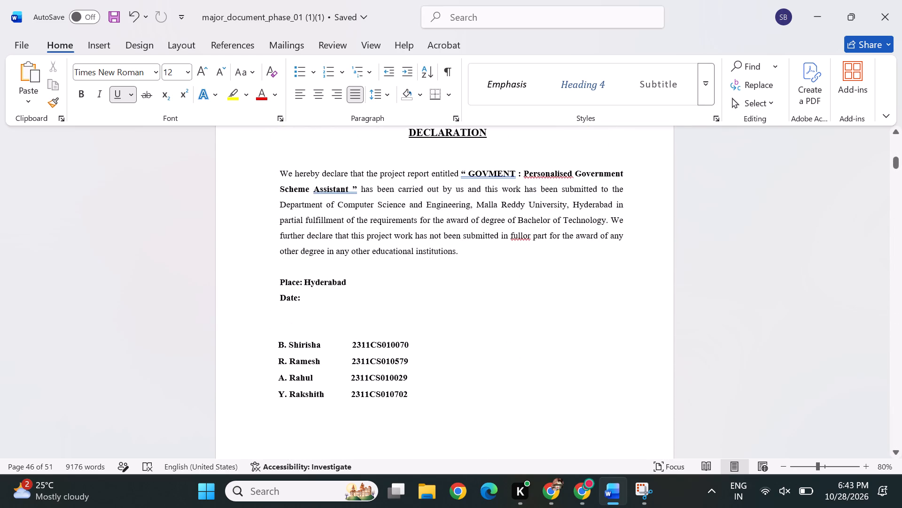
pyautogui.scroll(-1, 440, 344)
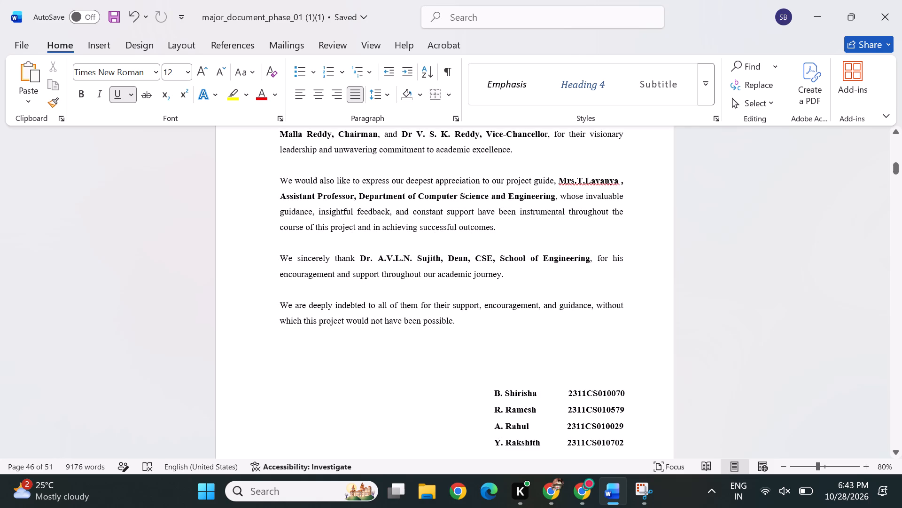
pyautogui.click(587, 497)
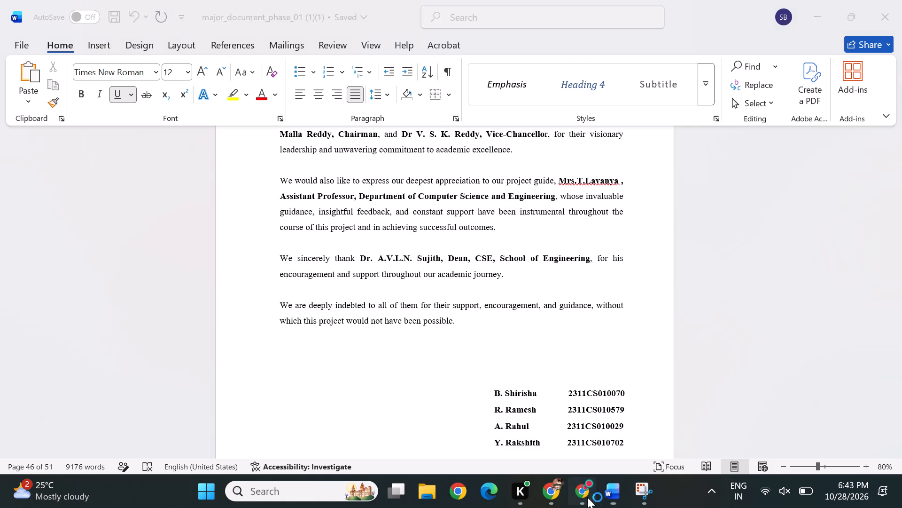
pyautogui.click(376, 8)
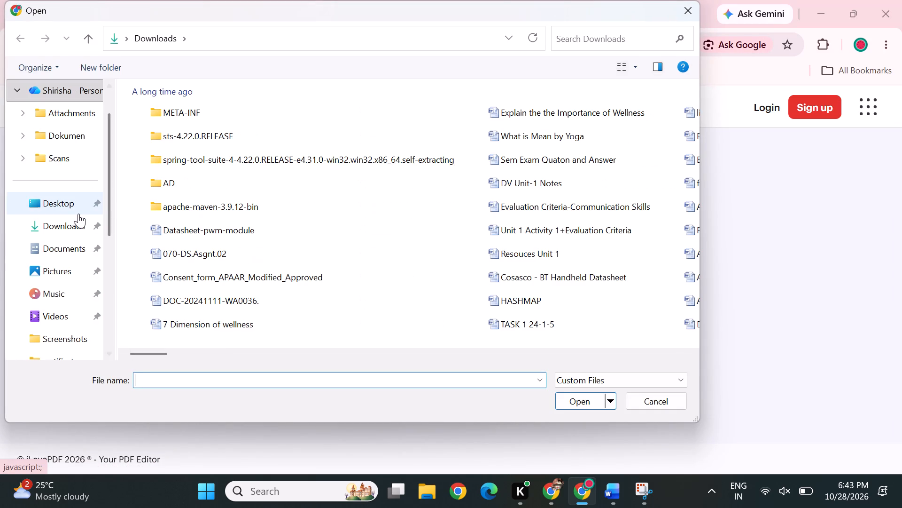
pyautogui.click(78, 214)
pyautogui.moveTo(78, 214); pyautogui.dragTo(75, 223)
pyautogui.tripleClick(75, 223)
pyautogui.scroll(-7, 274, 234)
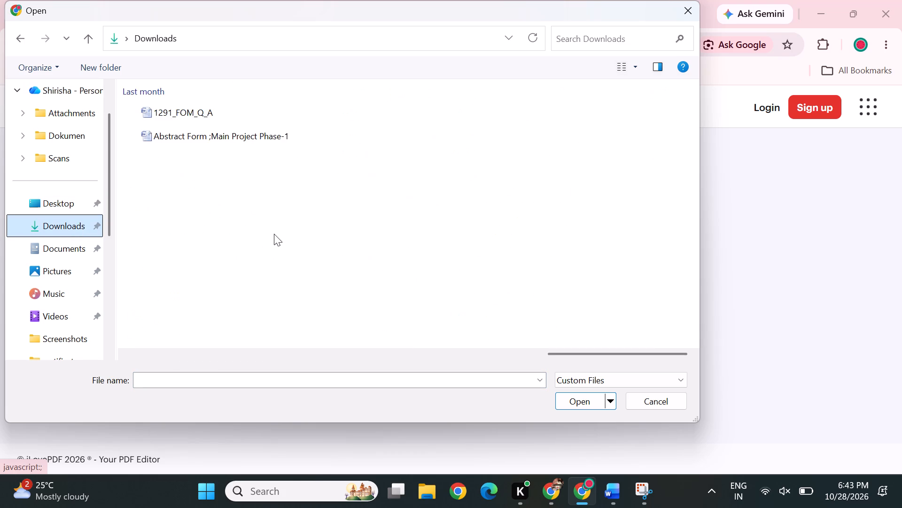
pyautogui.scroll(-9, 274, 234)
pyautogui.click(180, 118)
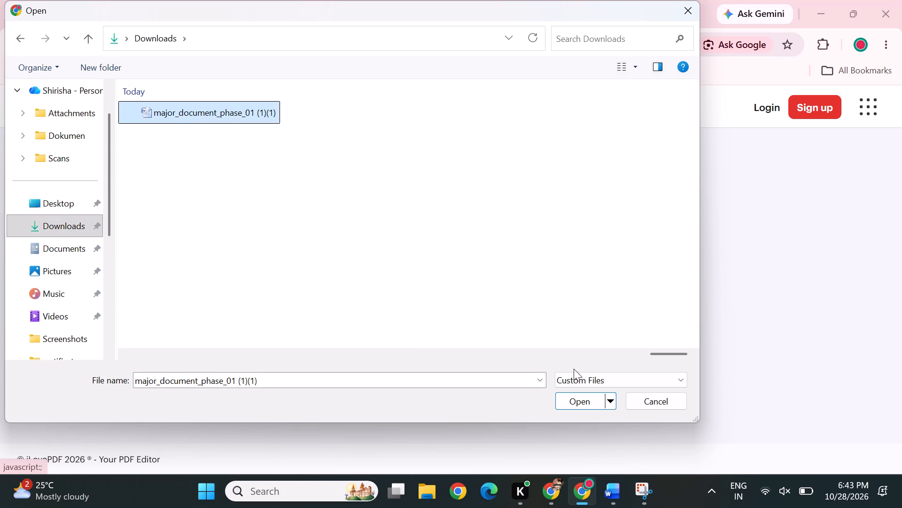
pyautogui.click(582, 404)
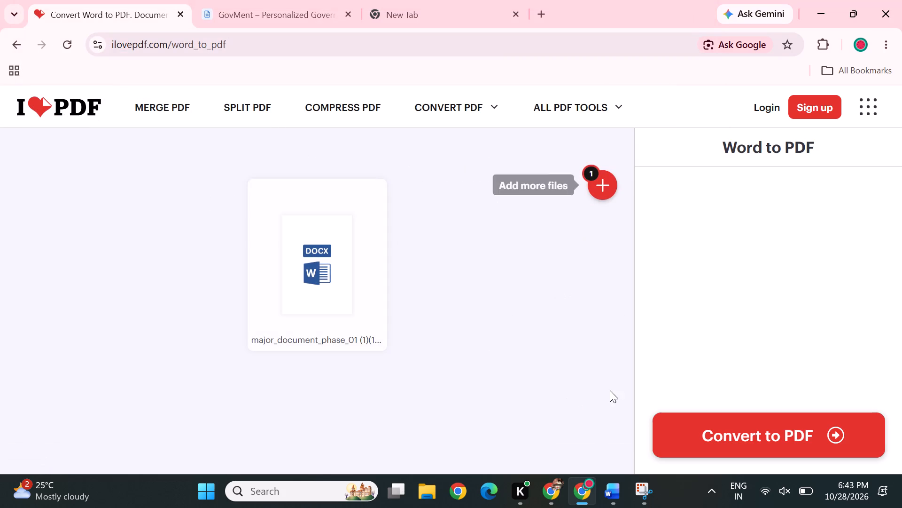
pyautogui.click(683, 433)
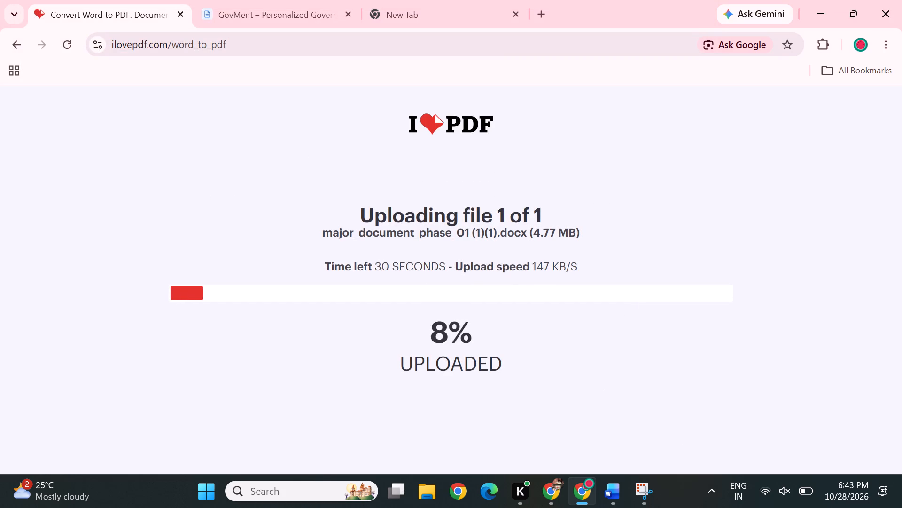
# Close the empty New Tab page.
pyautogui.click(516, 13)
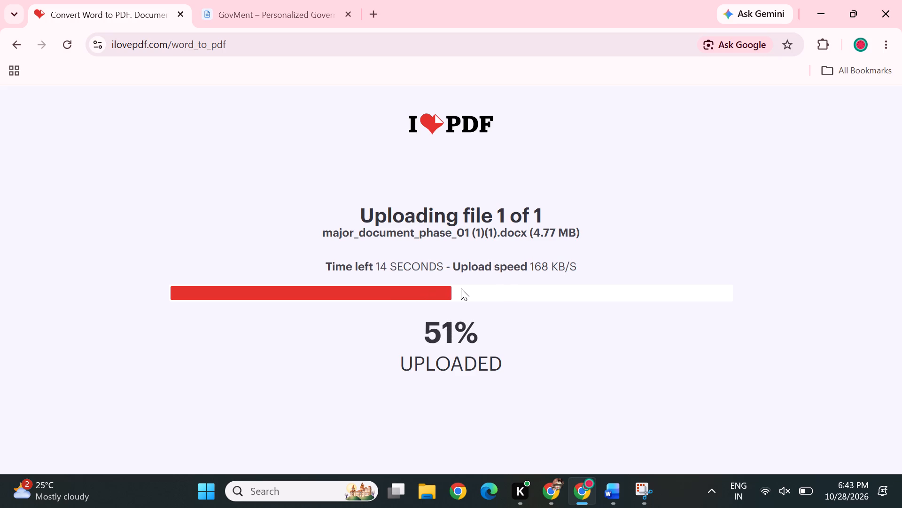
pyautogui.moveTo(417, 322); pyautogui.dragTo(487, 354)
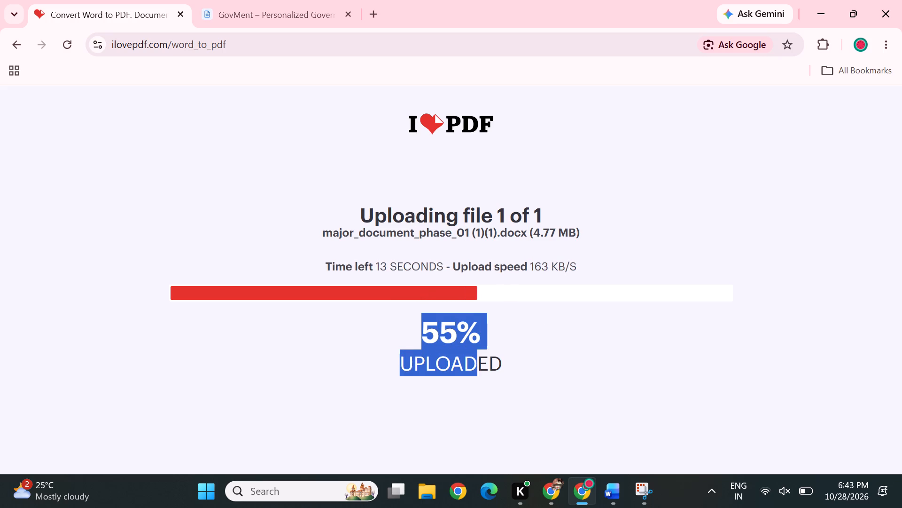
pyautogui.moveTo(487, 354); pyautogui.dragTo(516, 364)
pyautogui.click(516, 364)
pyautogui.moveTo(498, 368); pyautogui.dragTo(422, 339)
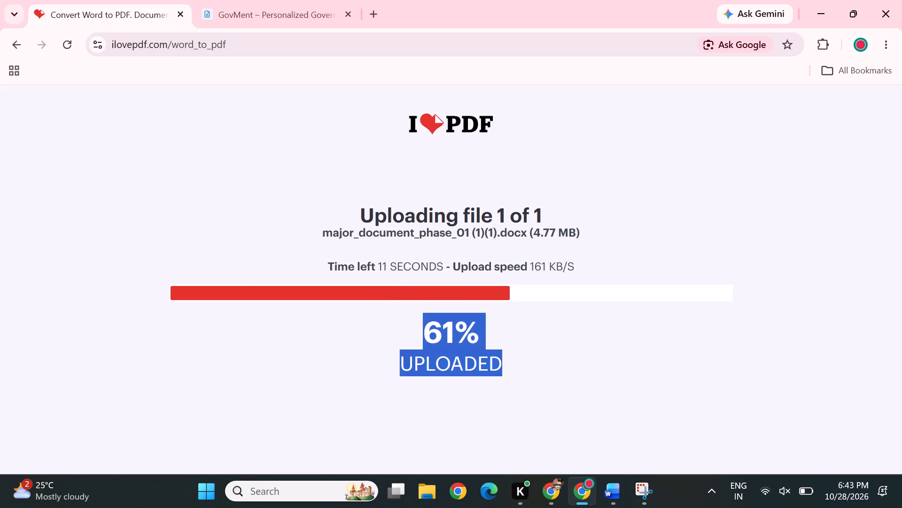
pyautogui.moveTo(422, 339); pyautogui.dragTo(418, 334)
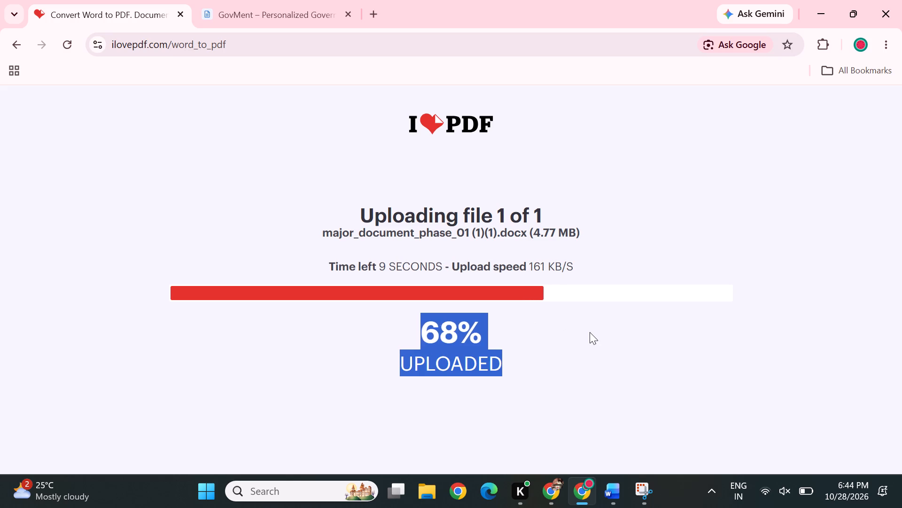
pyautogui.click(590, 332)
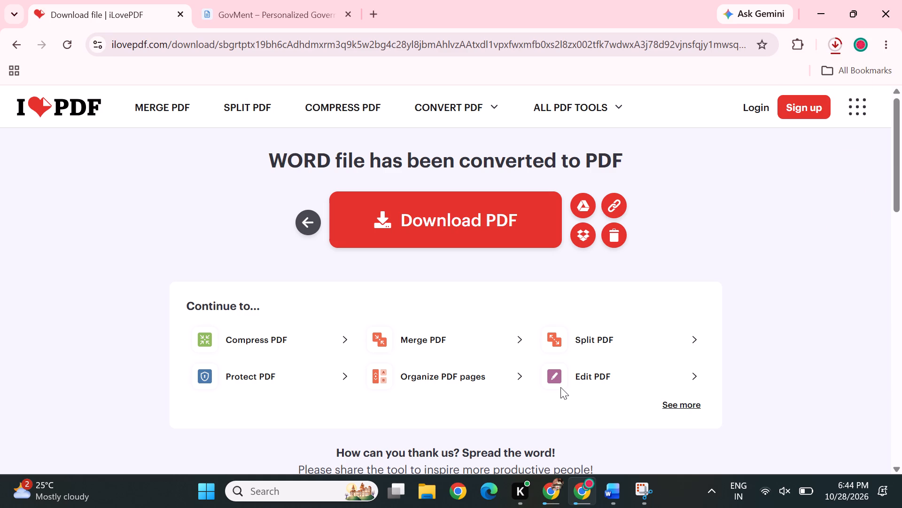
# Open the newly downloaded PDF of the thesis from the browser's recent downloads.
pyautogui.click(832, 53)
pyautogui.click(831, 36)
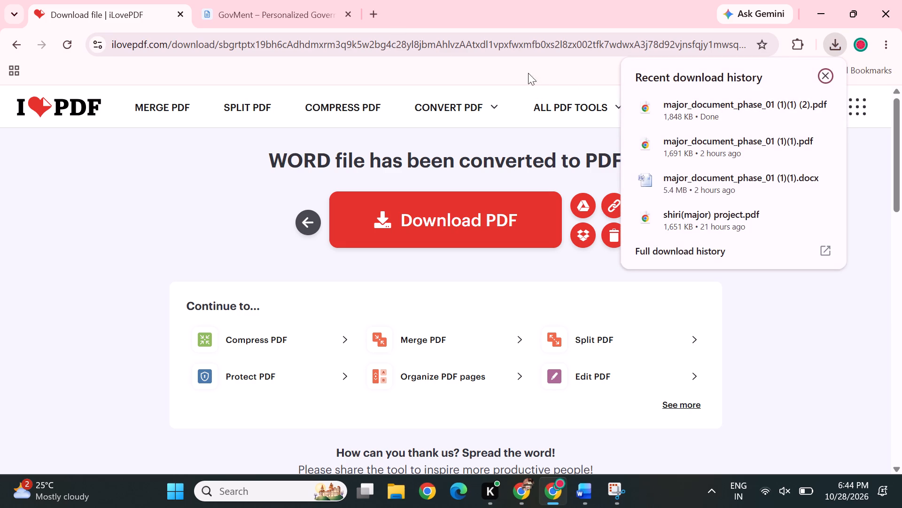
pyautogui.doubleClick(678, 113)
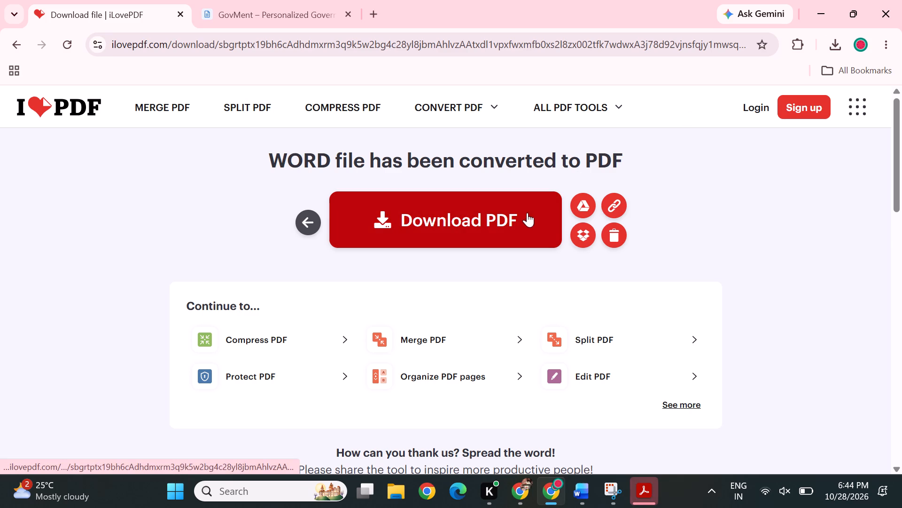
pyautogui.click(837, 47)
pyautogui.doubleClick(732, 106)
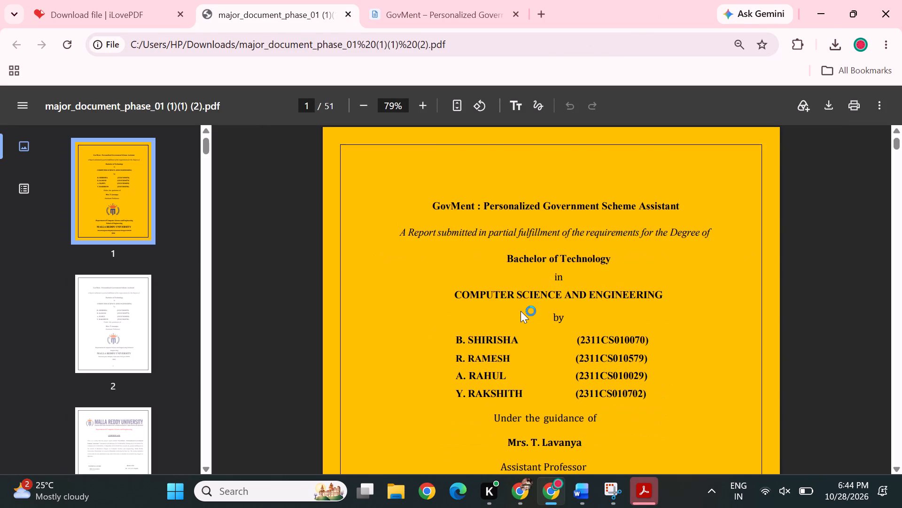
# Review the converted PDF's cover, title page, certificate, declaration and acknowledgement for layout at a reduced zoom of 60%.
pyautogui.scroll(-2, 567, 249)
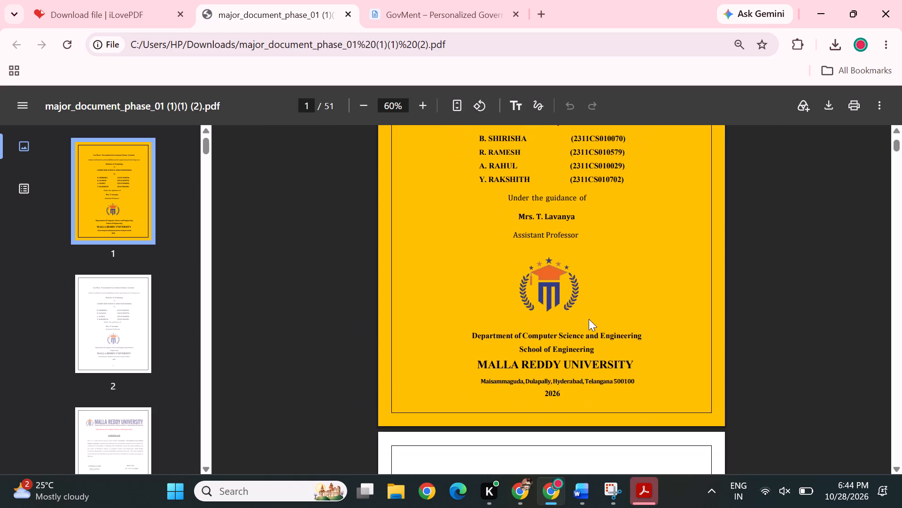
pyautogui.scroll(-4, 589, 319)
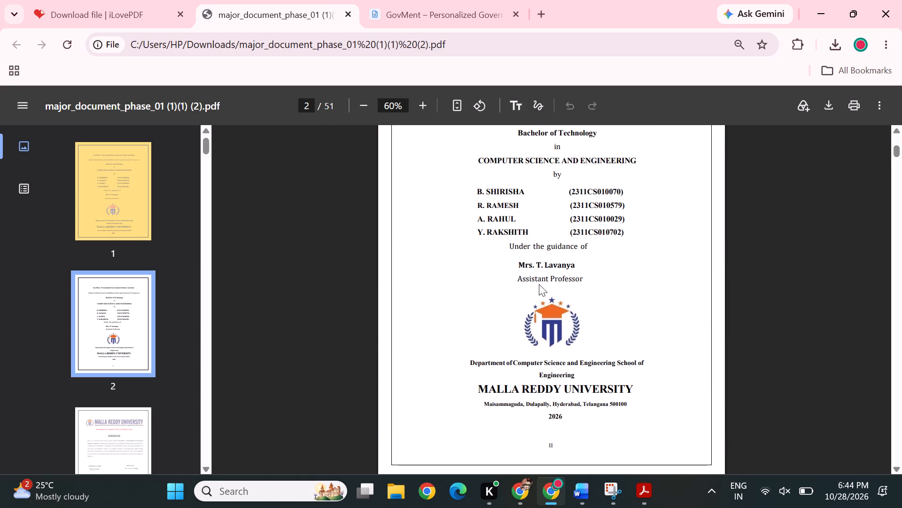
pyautogui.scroll(-2, 557, 380)
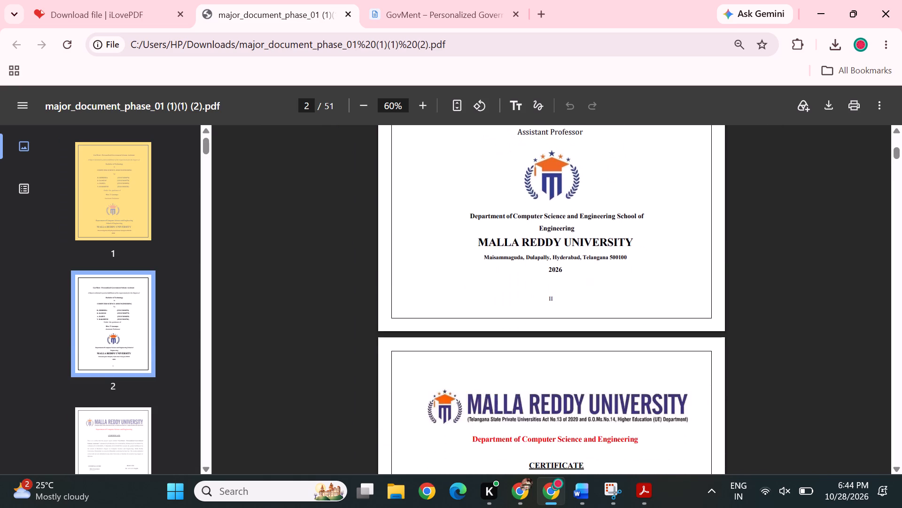
pyautogui.scroll(-1, 552, 349)
pyautogui.scroll(-1, 565, 272)
pyautogui.scroll(-1, 593, 392)
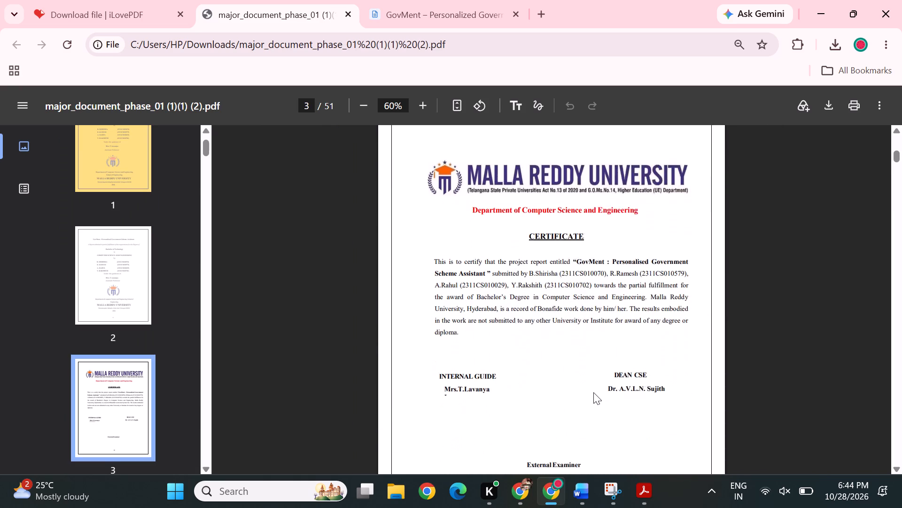
pyautogui.scroll(-1, 622, 335)
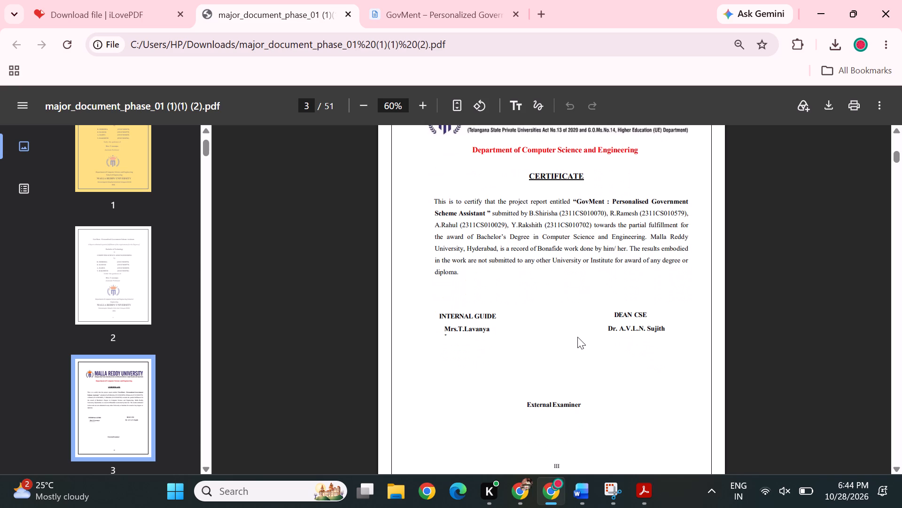
pyautogui.scroll(-2, 505, 322)
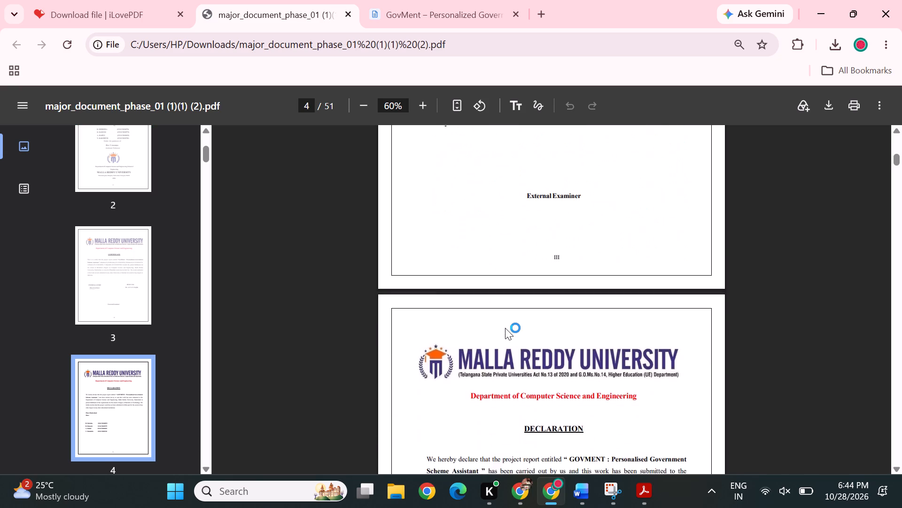
pyautogui.scroll(-2, 505, 322)
pyautogui.scroll(-1, 505, 382)
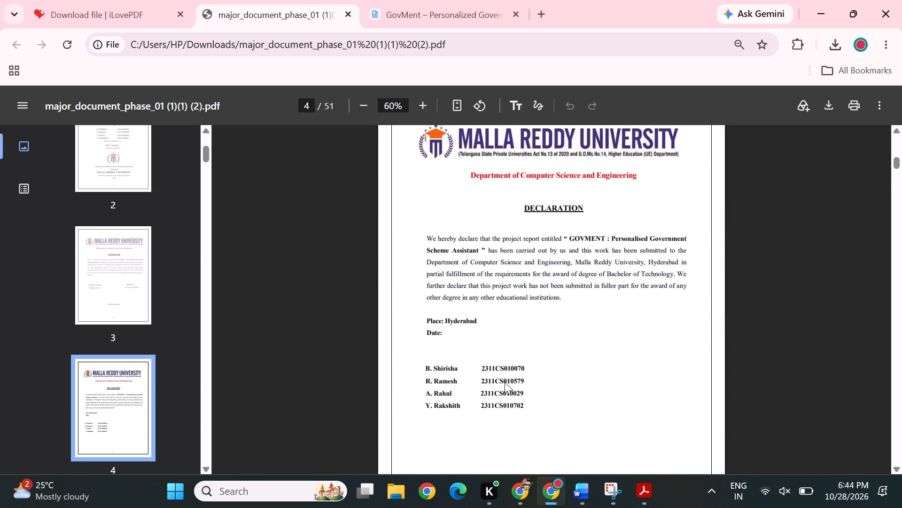
pyautogui.scroll(-3, 505, 382)
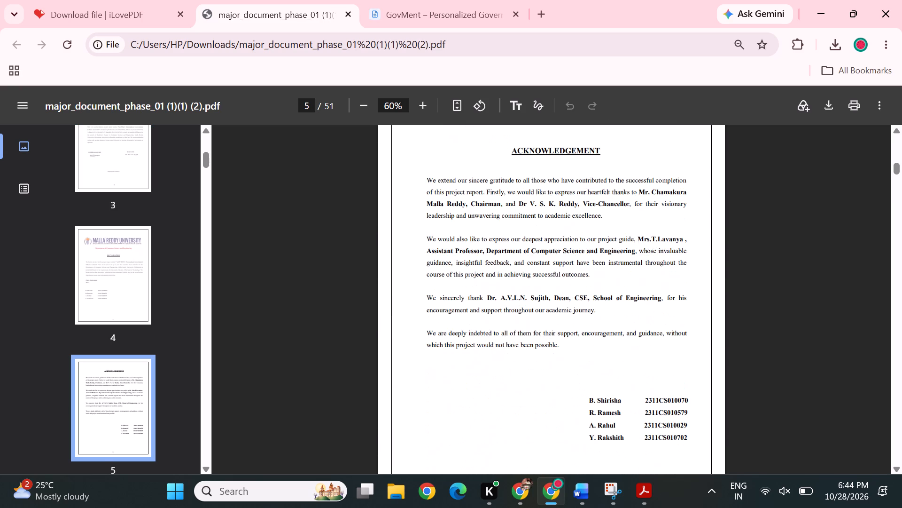
# Review the PDF's abstract and table of contents, including the Chapter 4 entries and the References line.
pyautogui.scroll(-3, 549, 347)
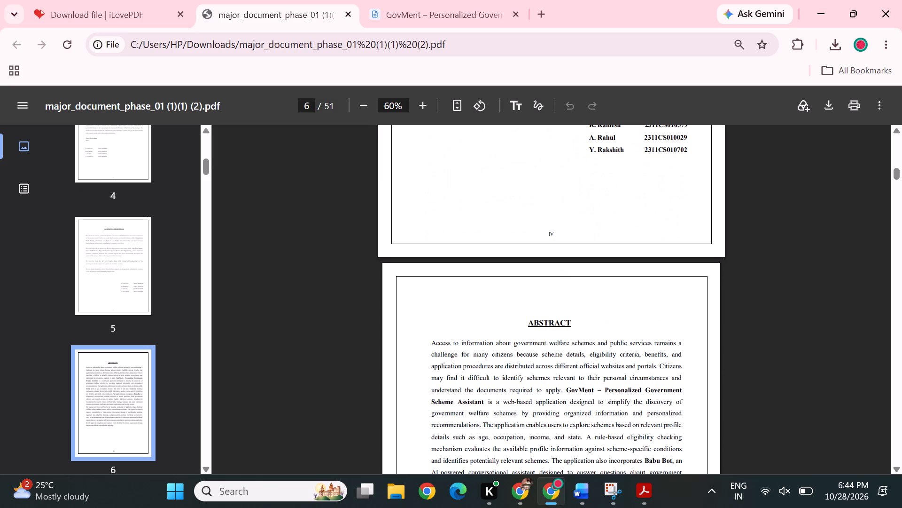
pyautogui.scroll(-1, 562, 374)
pyautogui.scroll(-3, 571, 336)
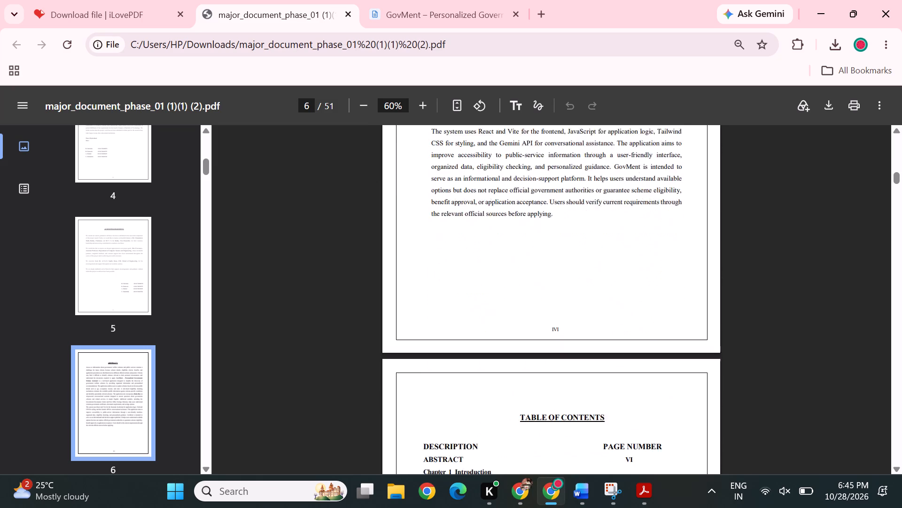
pyautogui.scroll(-2, 571, 336)
pyautogui.scroll(-1, 493, 373)
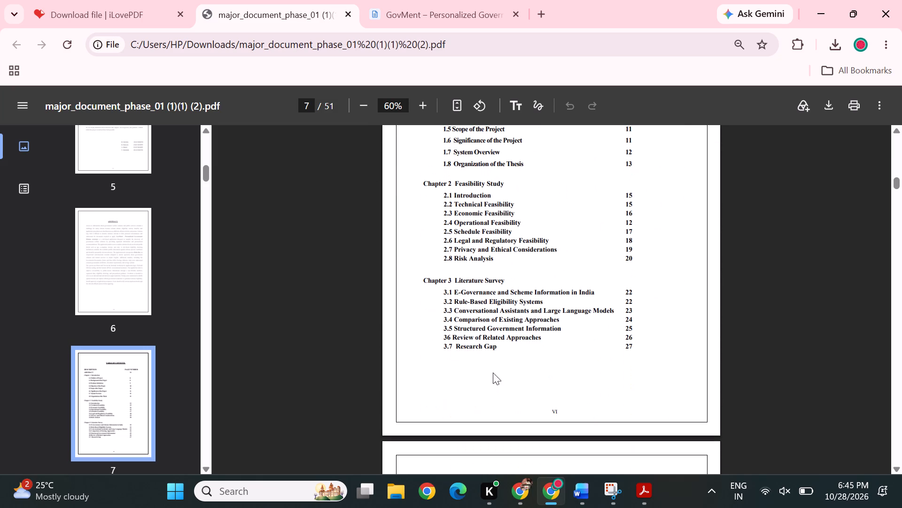
pyautogui.scroll(-1, 493, 373)
pyautogui.scroll(-1, 500, 328)
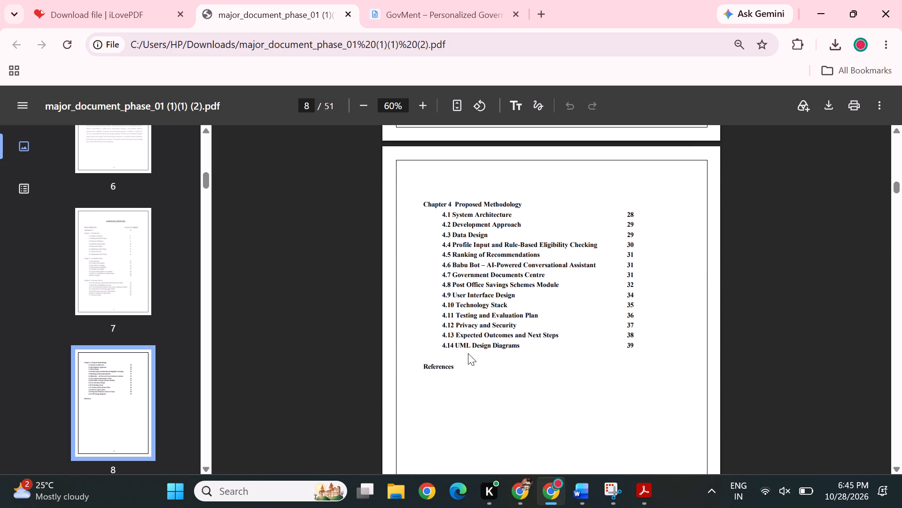
pyautogui.scroll(-1, 519, 408)
pyautogui.scroll(1, 472, 307)
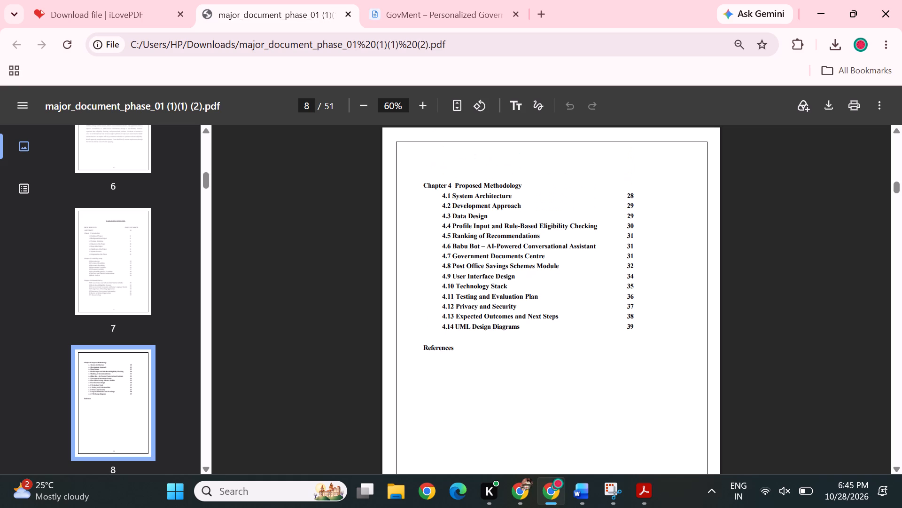
# Review the rest of the PDF's contents page and the List of Figures with its page numbers.
pyautogui.scroll(-1, 499, 438)
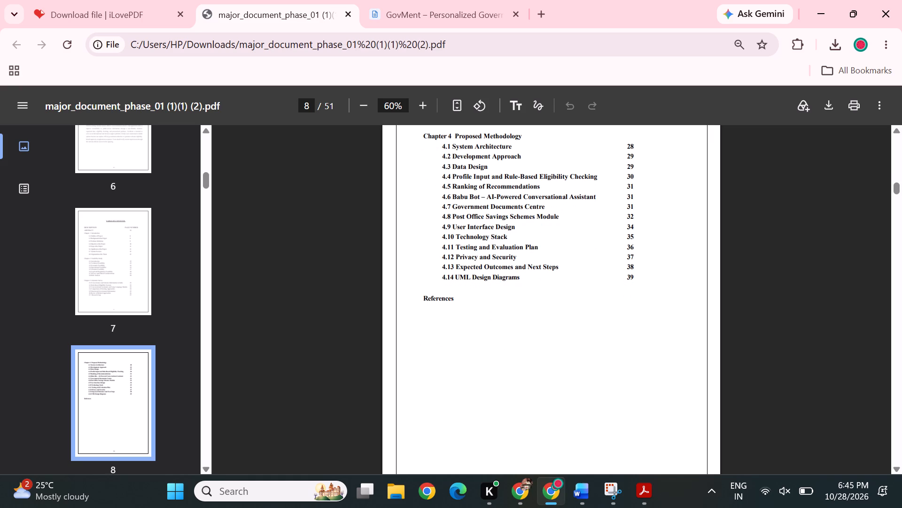
pyautogui.scroll(-1, 425, 166)
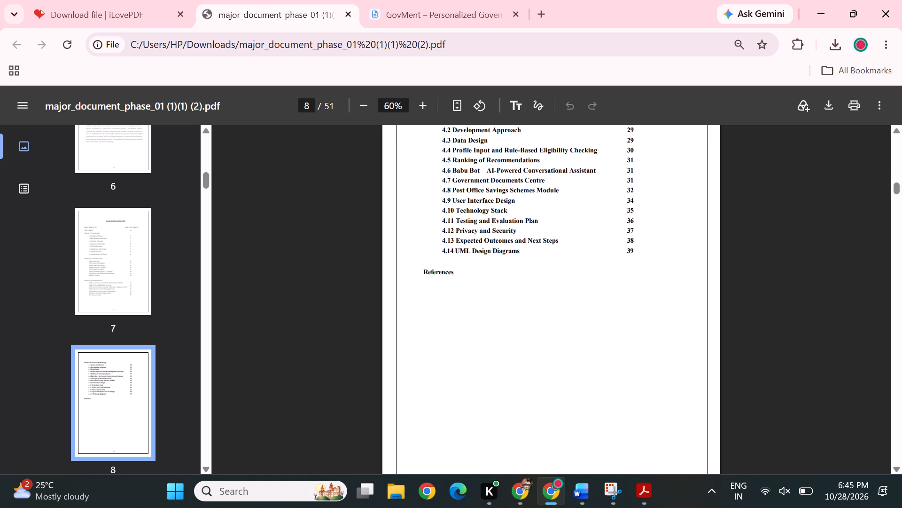
pyautogui.scroll(1, 425, 166)
pyautogui.hscroll(1, 425, 166)
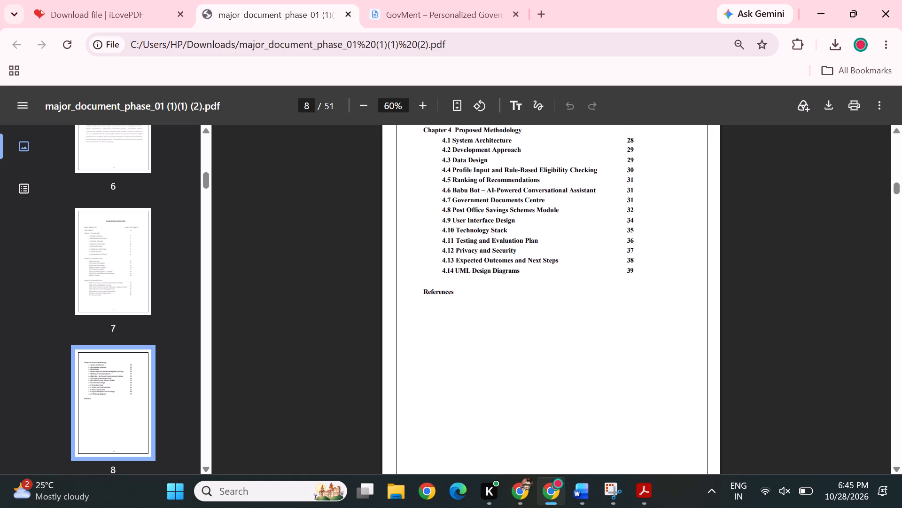
pyautogui.hscroll(1, 425, 166)
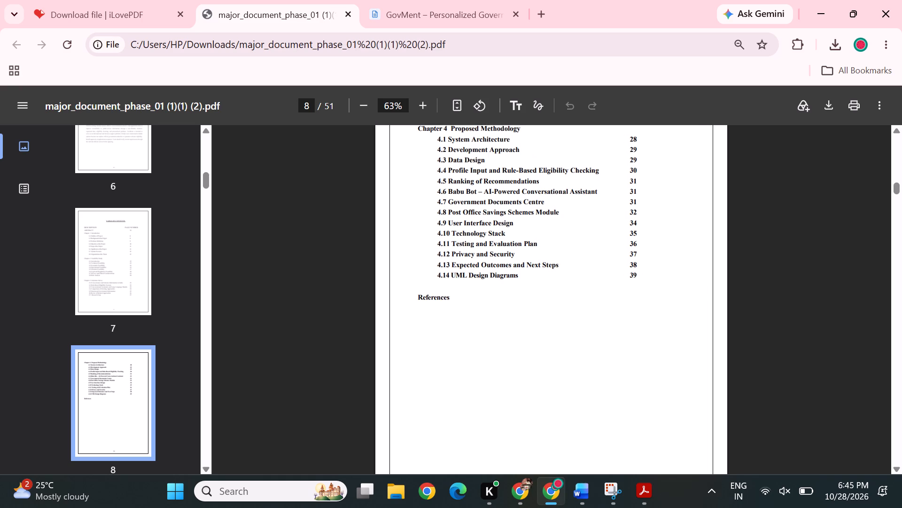
pyautogui.scroll(-1, 438, 316)
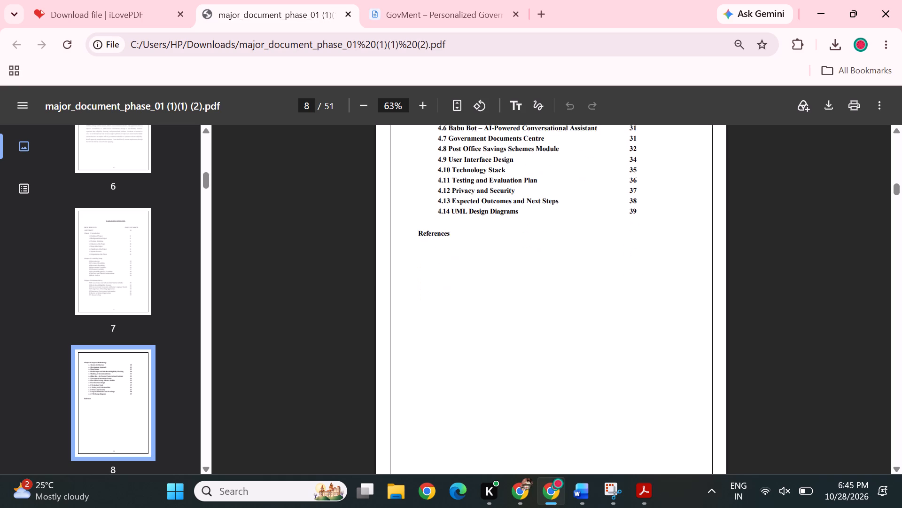
pyautogui.scroll(-3, 438, 316)
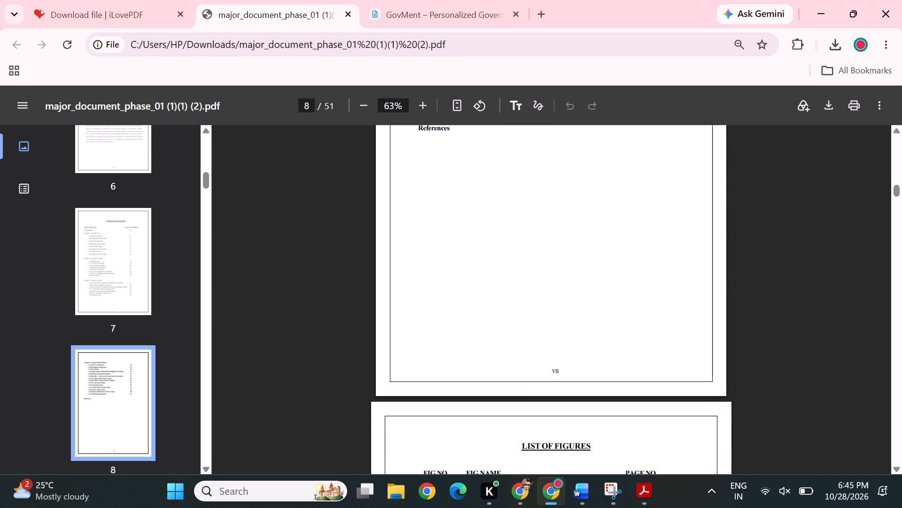
pyautogui.scroll(-3, 455, 462)
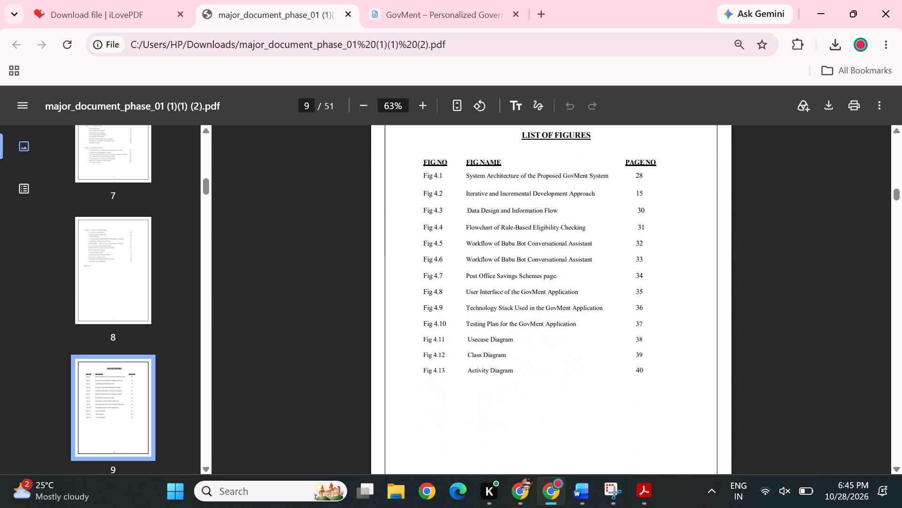
pyautogui.scroll(1, 570, 366)
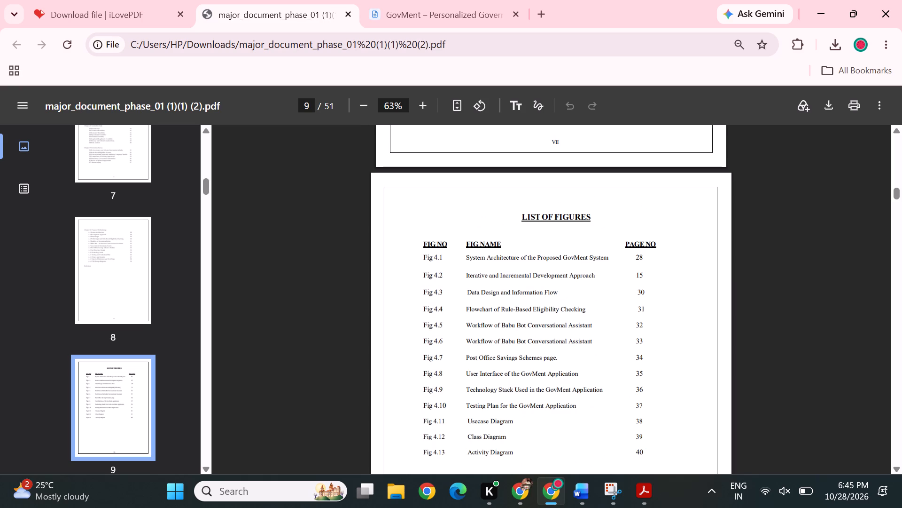
pyautogui.scroll(-1, 542, 389)
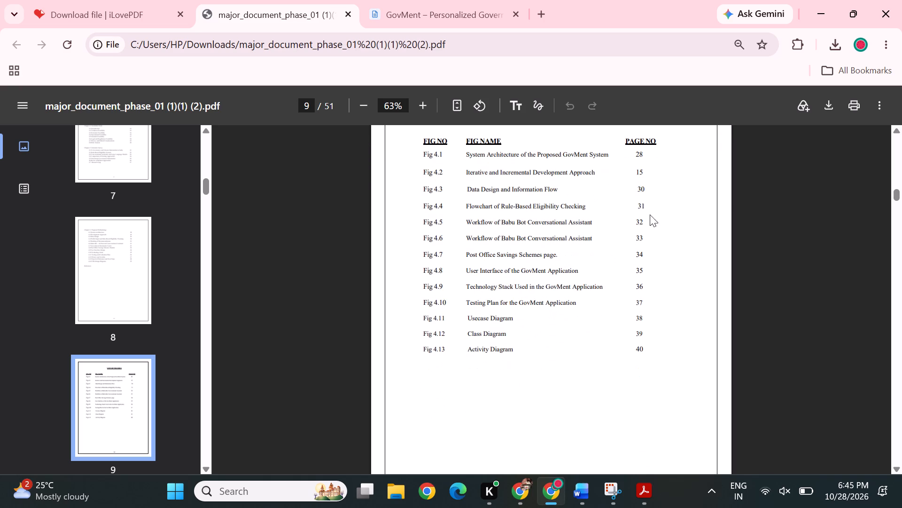
# Review the PDF's Chapter 1 pages for layout, from Outline of the Project through Organization of the Thesis, at a reduced zoom of 38%.
pyautogui.scroll(-2, 621, 317)
pyautogui.scroll(-1, 549, 318)
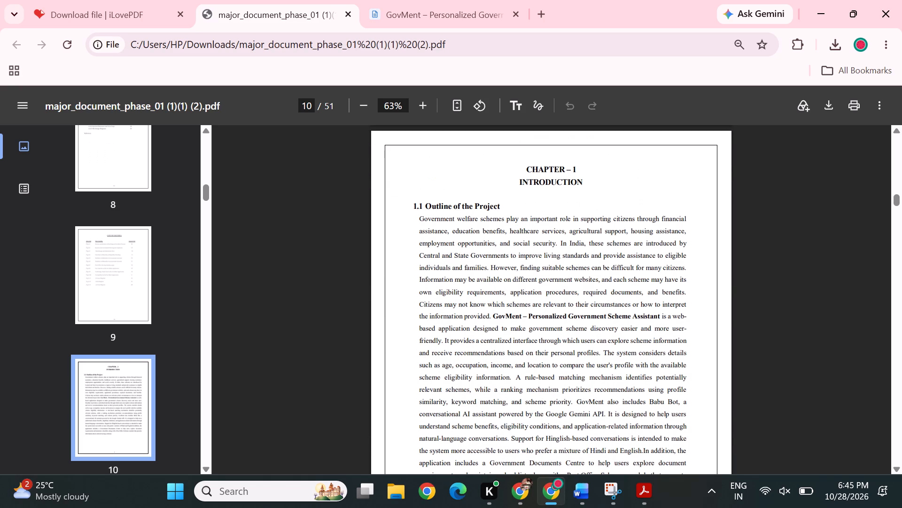
pyautogui.scroll(-4, 536, 313)
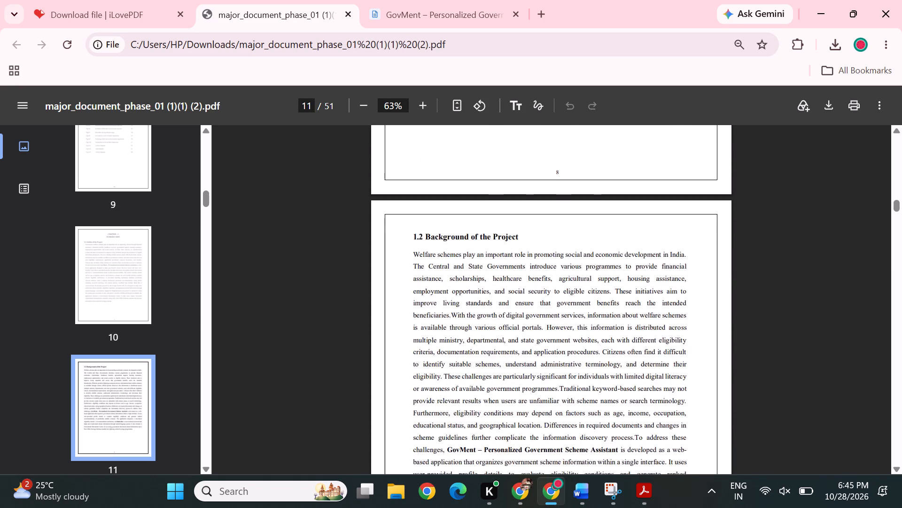
pyautogui.scroll(-3, 536, 313)
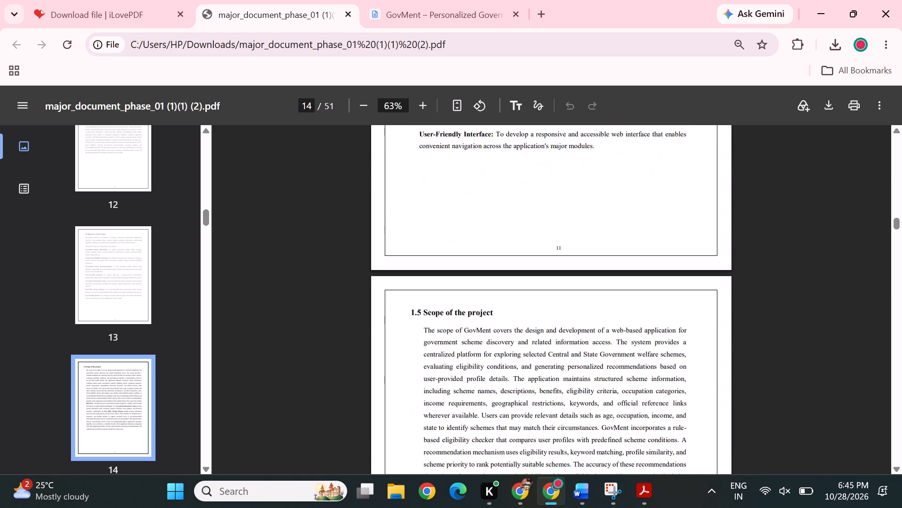
pyautogui.scroll(-3, 536, 313)
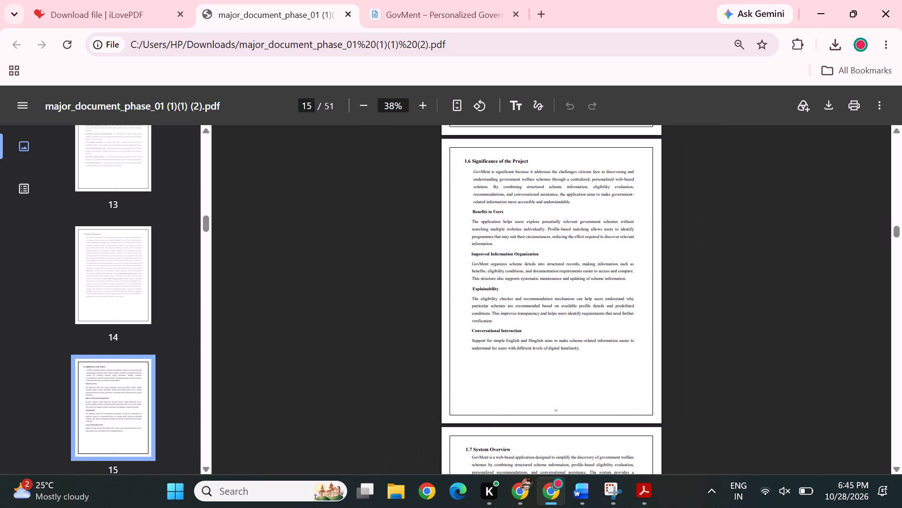
pyautogui.scroll(-3, 585, 400)
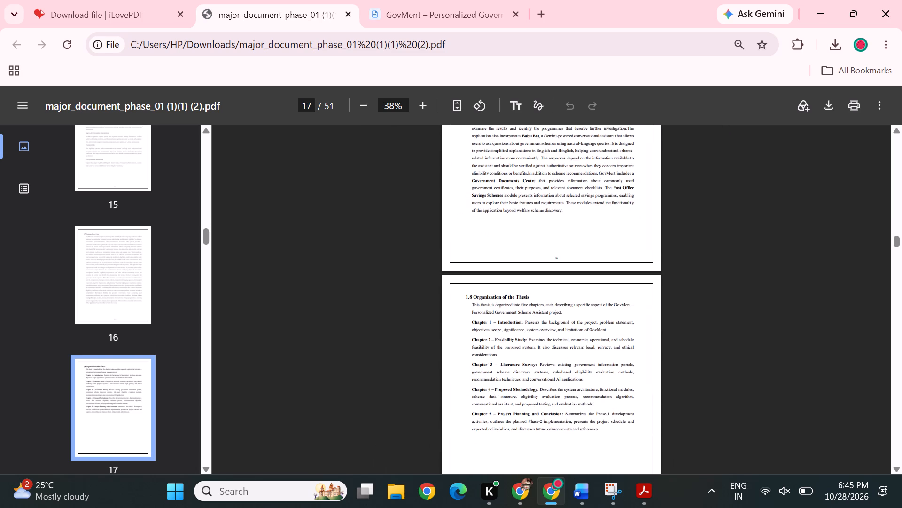
pyautogui.scroll(2, 527, 386)
pyautogui.scroll(-1, 545, 364)
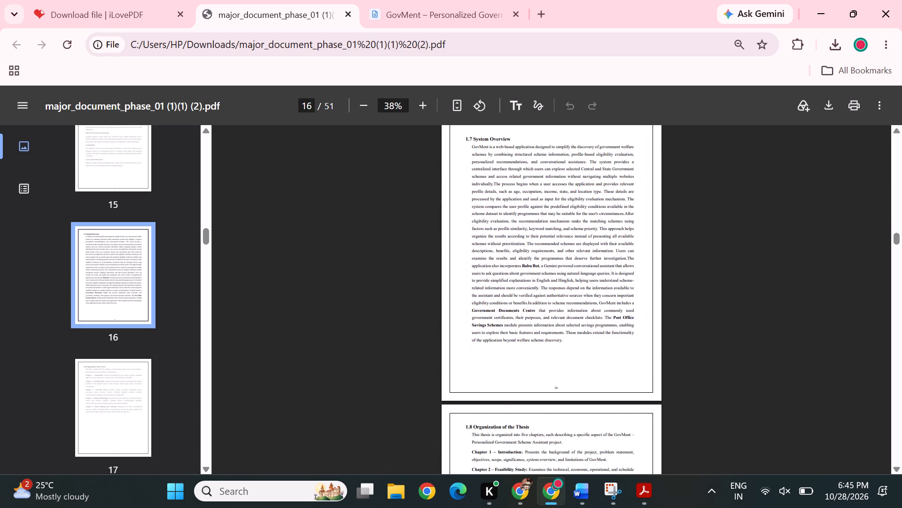
pyautogui.scroll(-2, 545, 364)
pyautogui.scroll(-1, 571, 296)
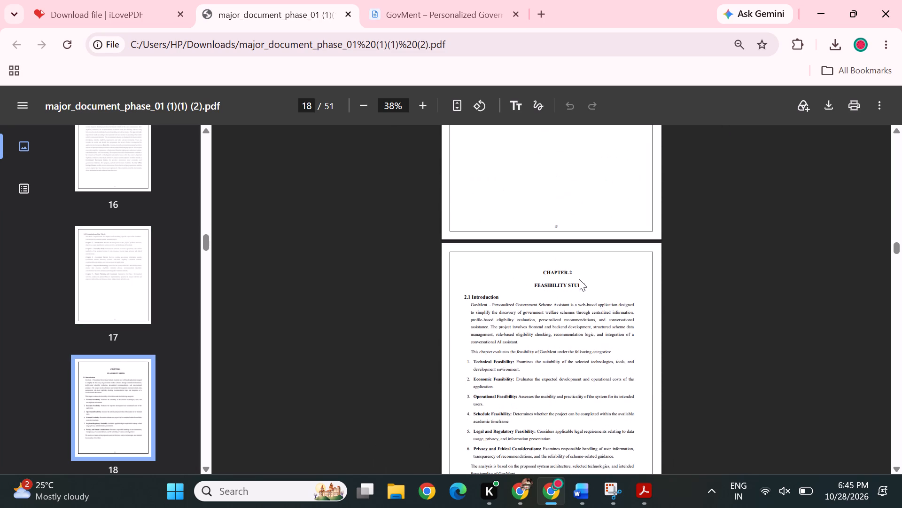
# Review the PDF's Chapter 2 Feasibility Study pages and the opening page of Chapter 3 for layout.
pyautogui.scroll(-3, 579, 279)
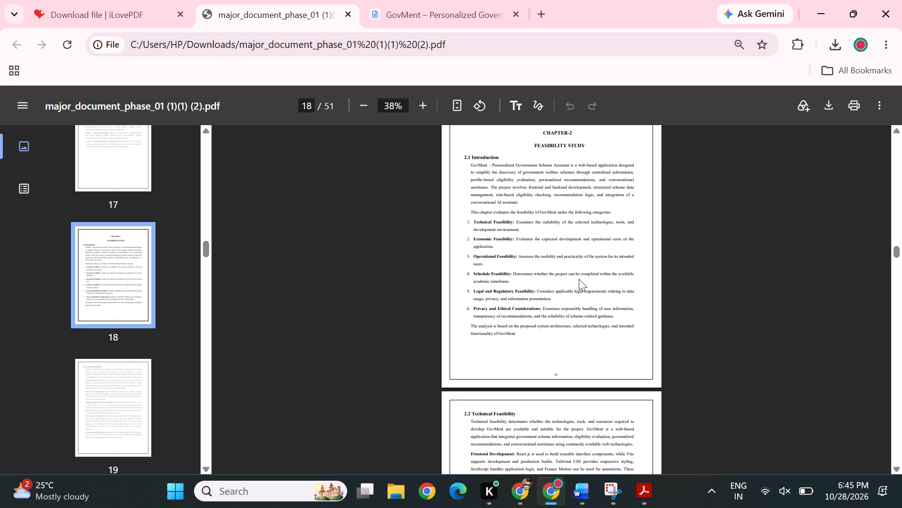
pyautogui.scroll(-4, 579, 279)
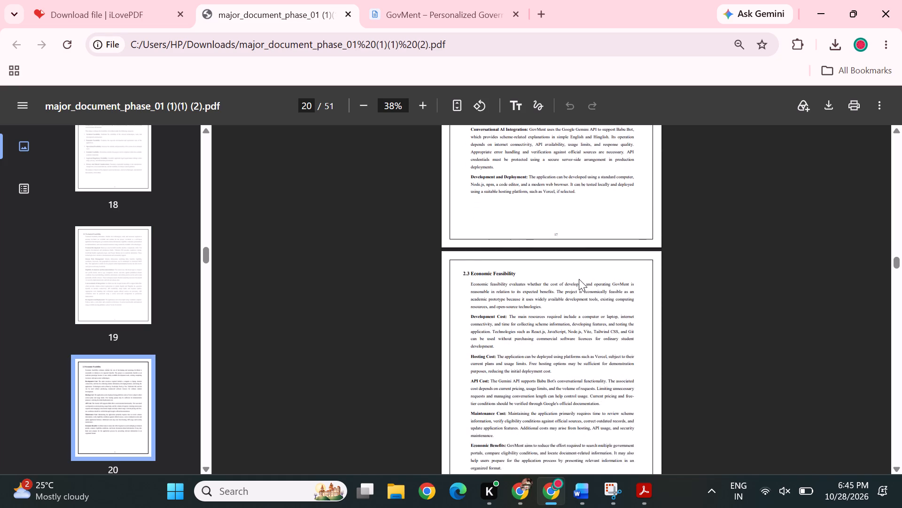
pyautogui.scroll(-3, 579, 279)
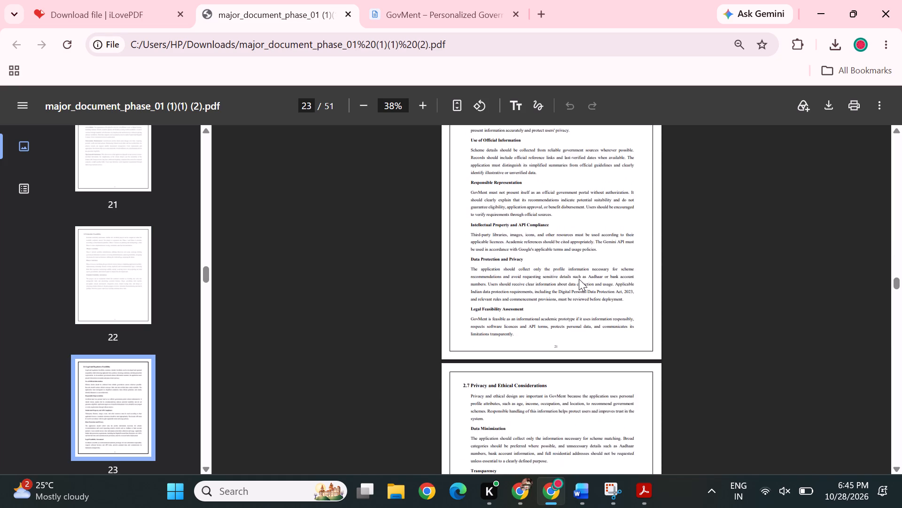
pyautogui.scroll(-2, 579, 279)
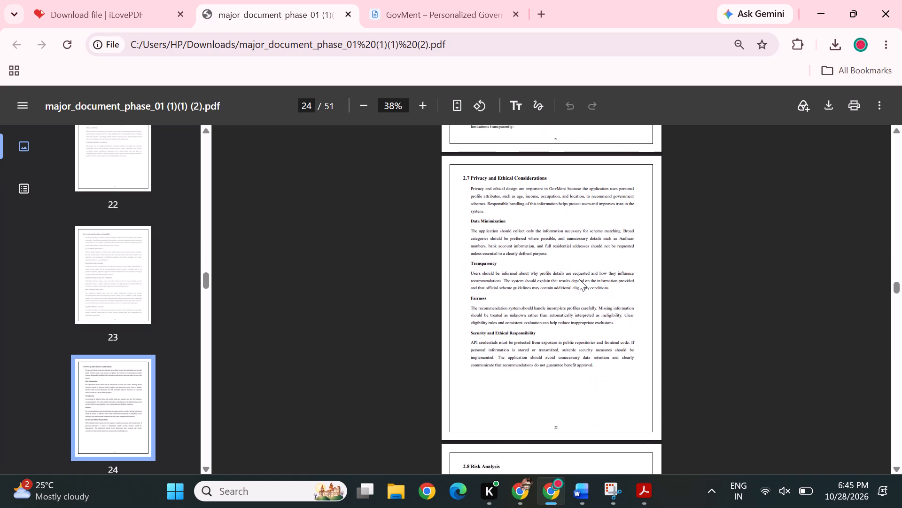
pyautogui.scroll(-3, 579, 279)
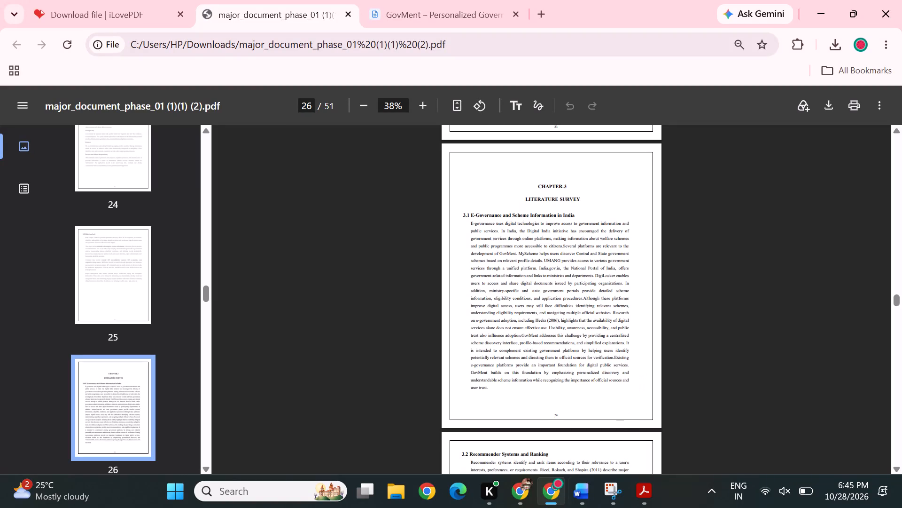
# Switch to the thesis in Word, remove the blank line above the CHAPTER-3 heading, and save the document.
pyautogui.click(590, 484)
pyautogui.scroll(2, 297, 227)
pyautogui.scroll(-5, 297, 227)
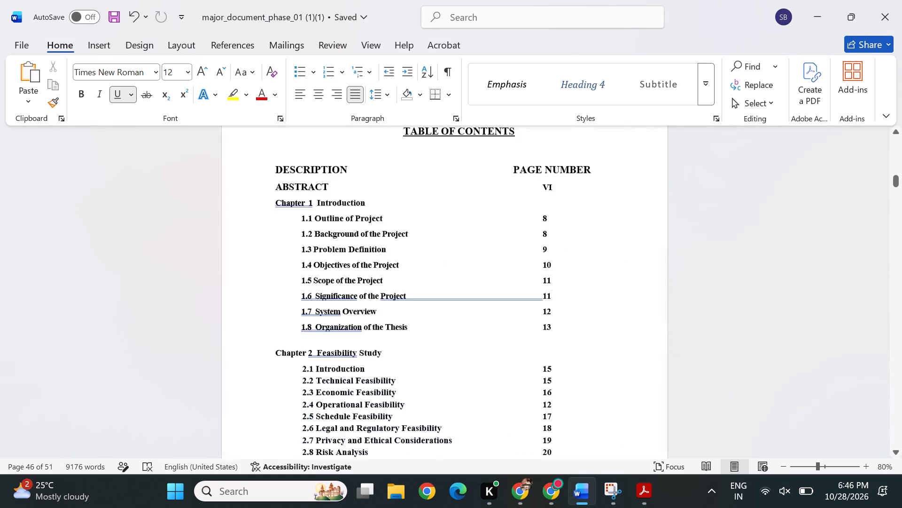
pyautogui.scroll(-8, 297, 227)
pyautogui.scroll(2, 451, 292)
pyautogui.scroll(-6, 393, 336)
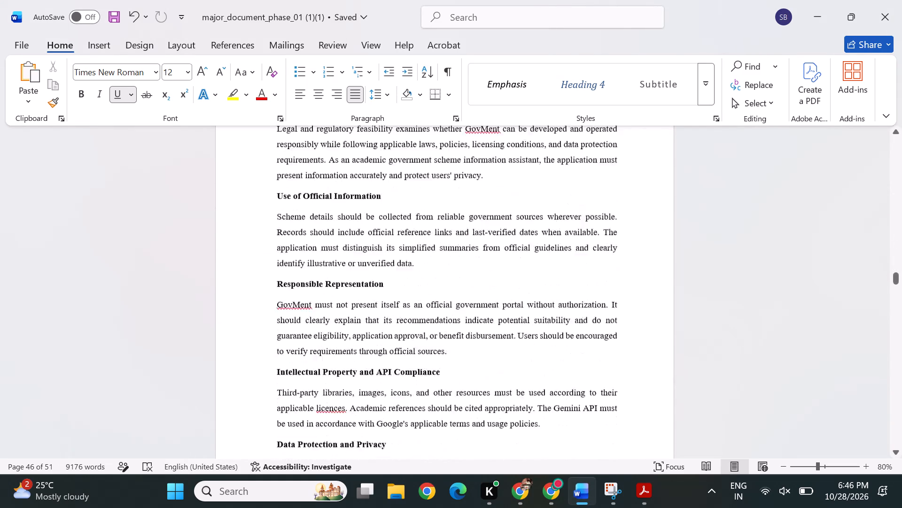
pyautogui.scroll(-2, 393, 336)
pyautogui.click(427, 245)
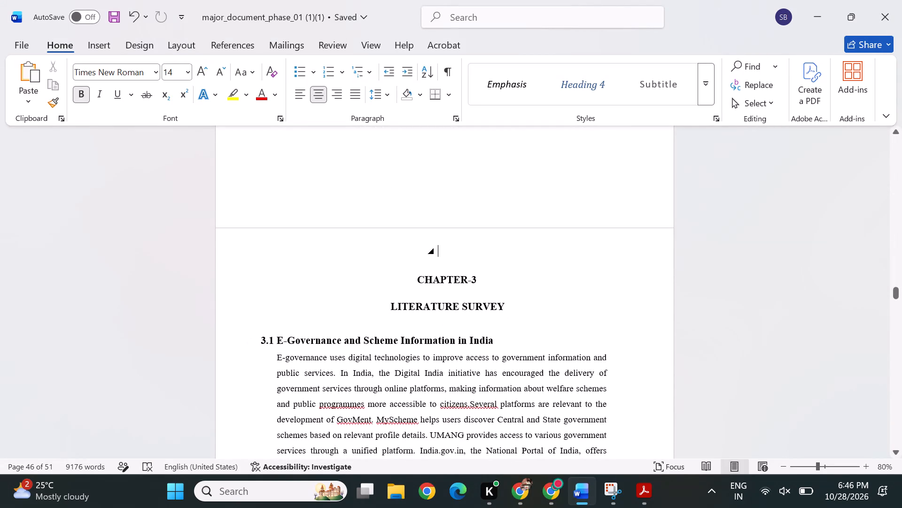
pyautogui.press('Delete')
pyautogui.press('Delete')
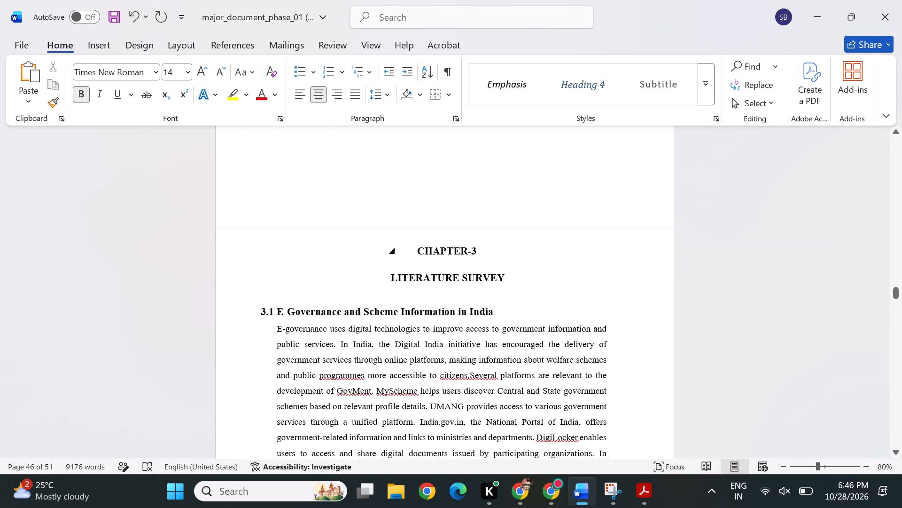
pyautogui.hotkey('ctrl', 's')
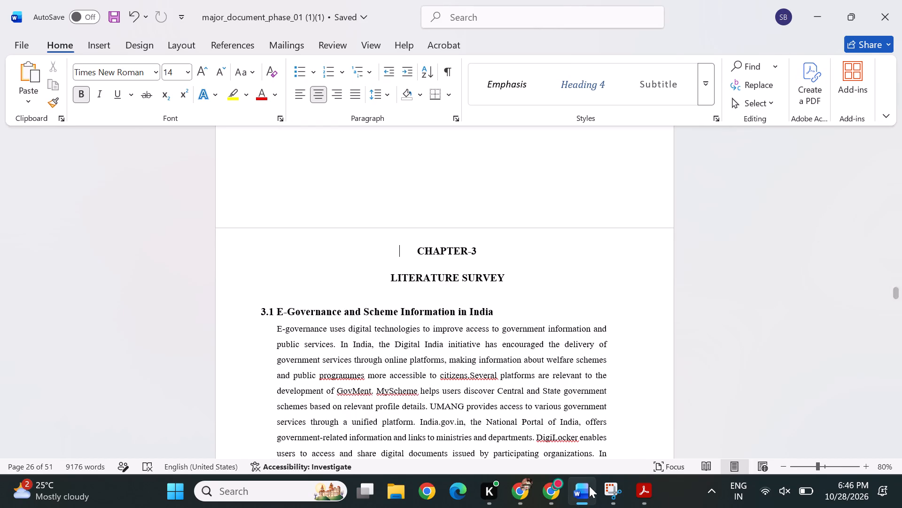
# Check the PDF's Chapter 3 page, add a blank line after section 3.1's closing words "user trust." in Word, and save.
pyautogui.click(585, 404)
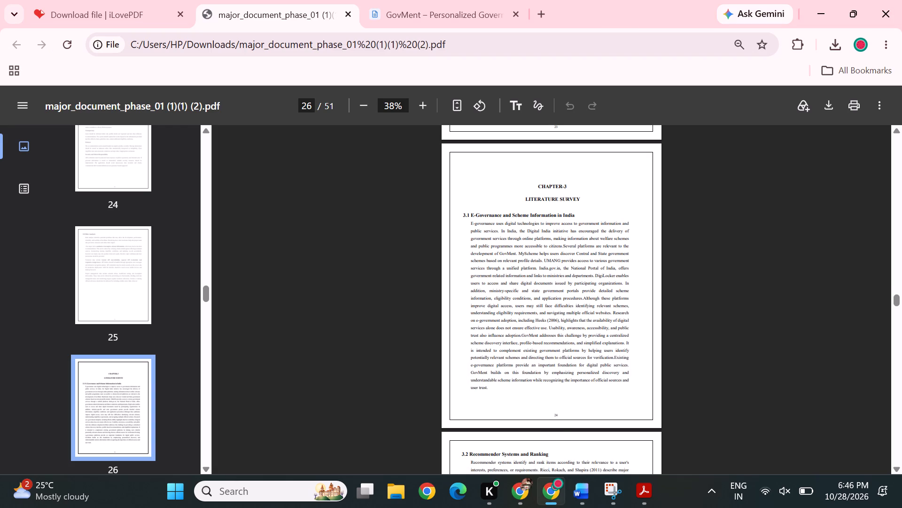
pyautogui.scroll(-1, 482, 317)
pyautogui.click(578, 480)
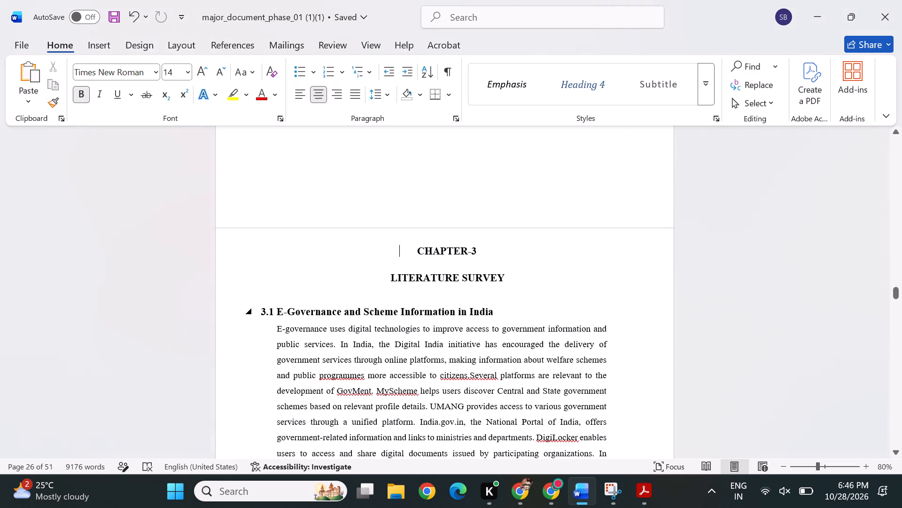
pyautogui.scroll(-2, 513, 283)
pyautogui.click(315, 174)
pyautogui.press('Return')
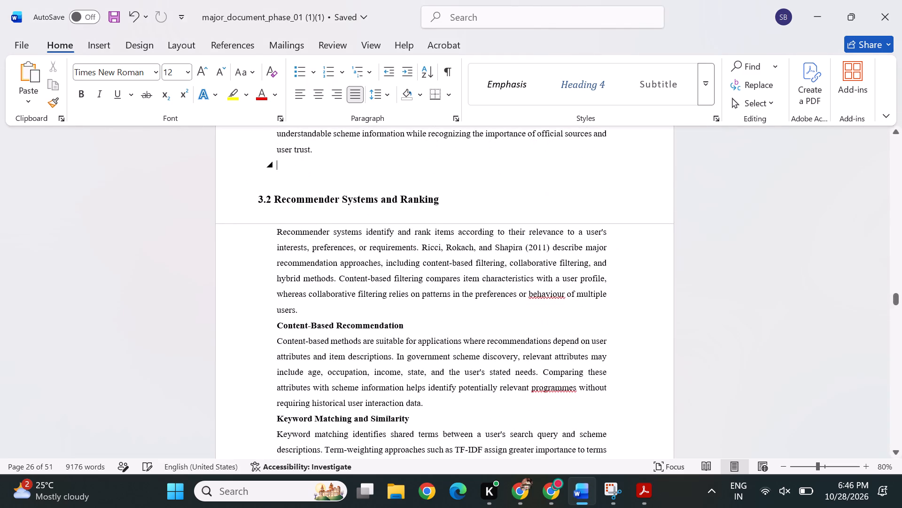
pyautogui.hotkey('ctrl', 's')
# Check the layout of Chapter 3 in Word from section 3.2 onward and save the document.
pyautogui.scroll(-2, 387, 314)
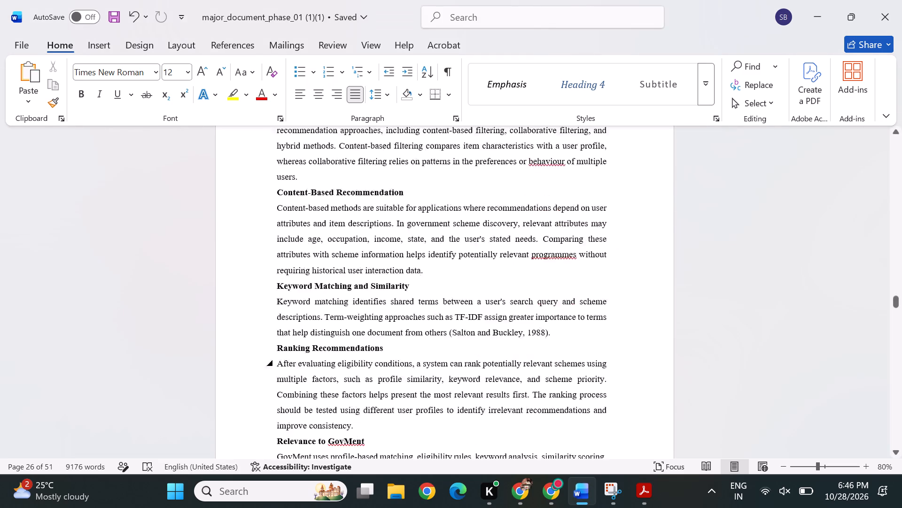
pyautogui.scroll(-2, 387, 314)
pyautogui.scroll(1, 352, 288)
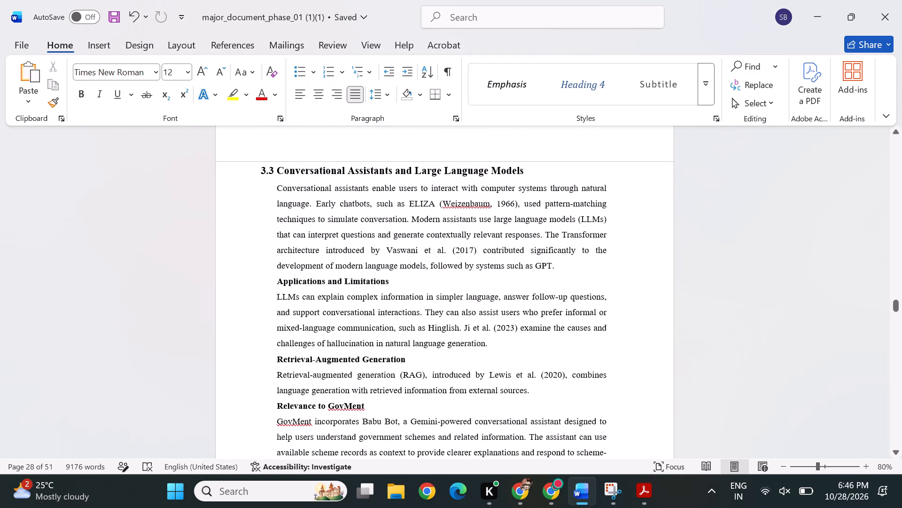
pyautogui.hotkey('ctrl', 's')
pyautogui.scroll(-3, 246, 281)
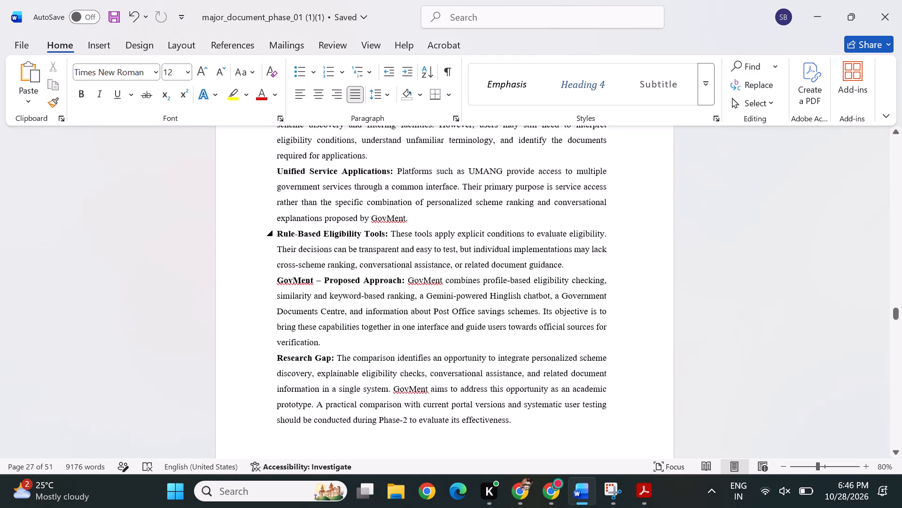
# Review the PDF's pages for layout, from 3.2 Recommender Systems and Ranking through the opening pages of Chapter 4.
pyautogui.click(556, 494)
pyautogui.scroll(-1, 545, 336)
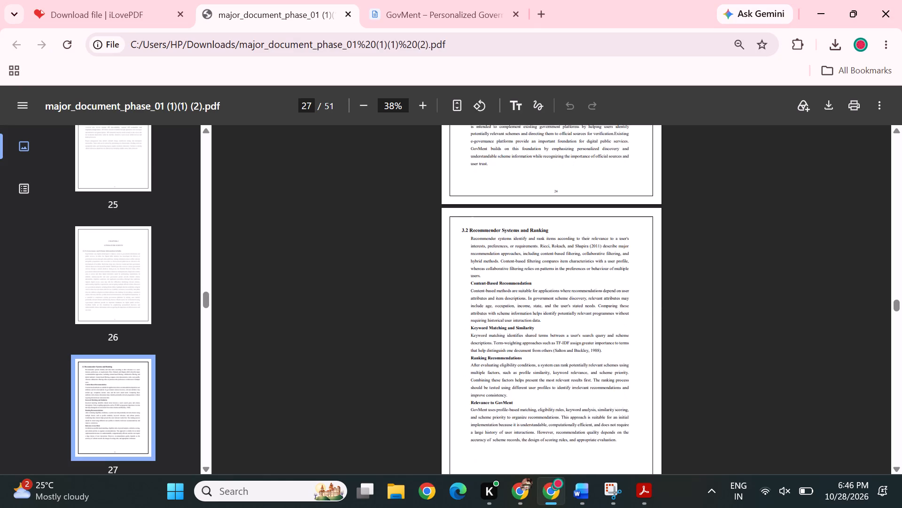
pyautogui.scroll(-3, 545, 336)
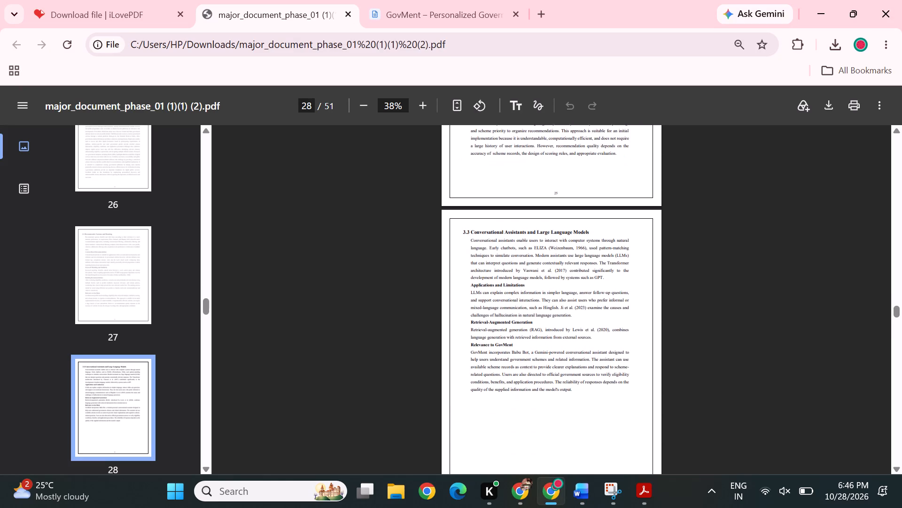
pyautogui.scroll(-3, 545, 336)
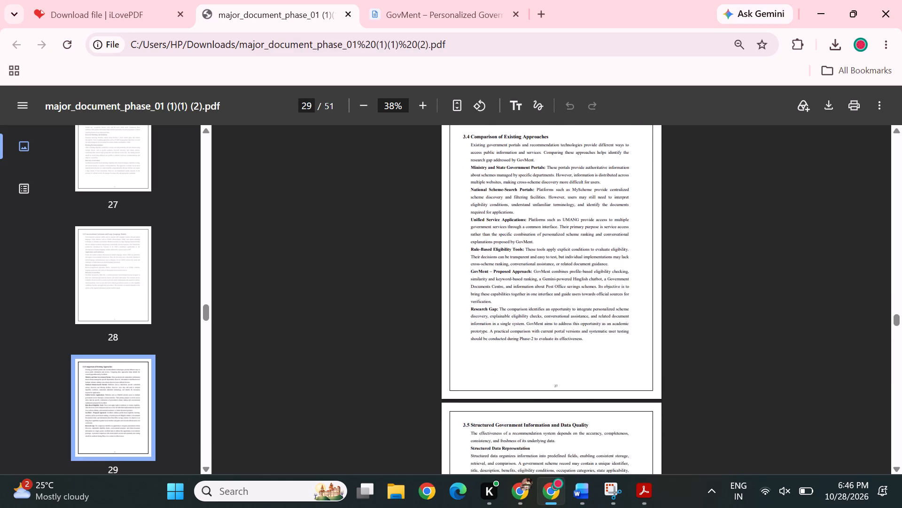
pyautogui.scroll(-2, 545, 336)
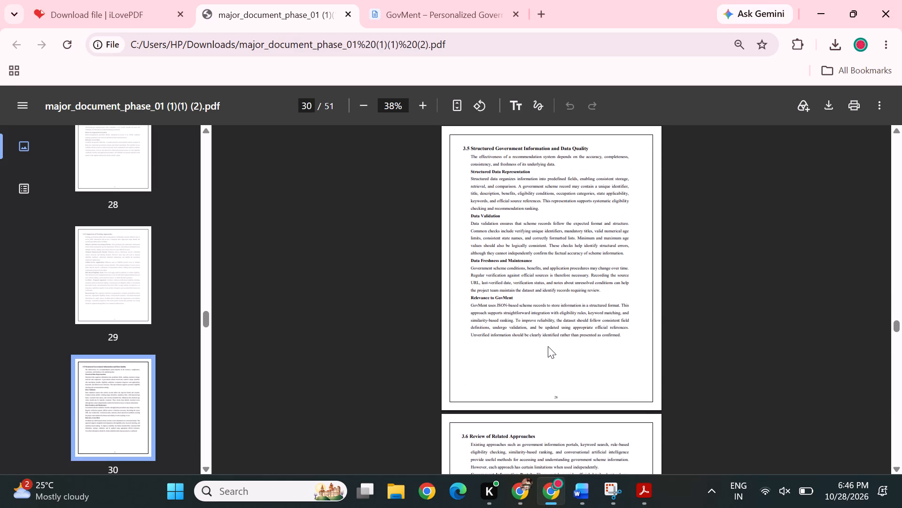
pyautogui.scroll(-2, 548, 346)
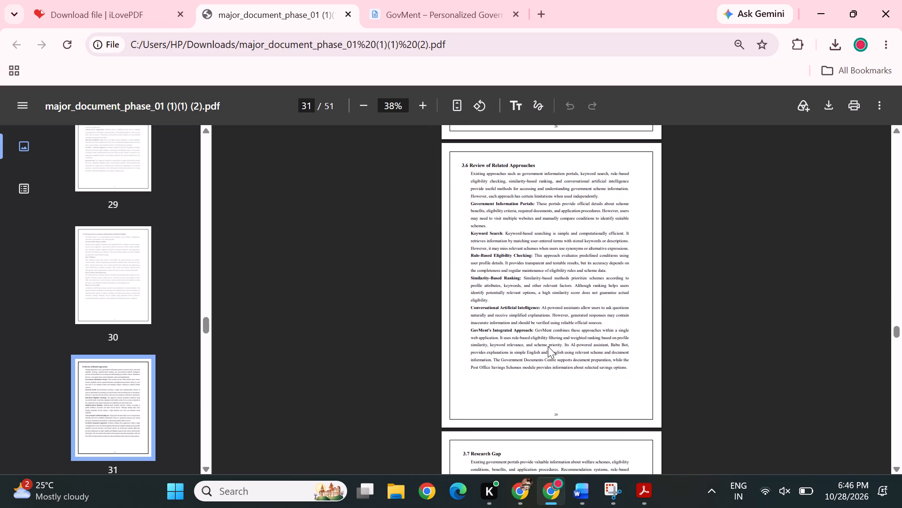
pyautogui.scroll(-3, 565, 393)
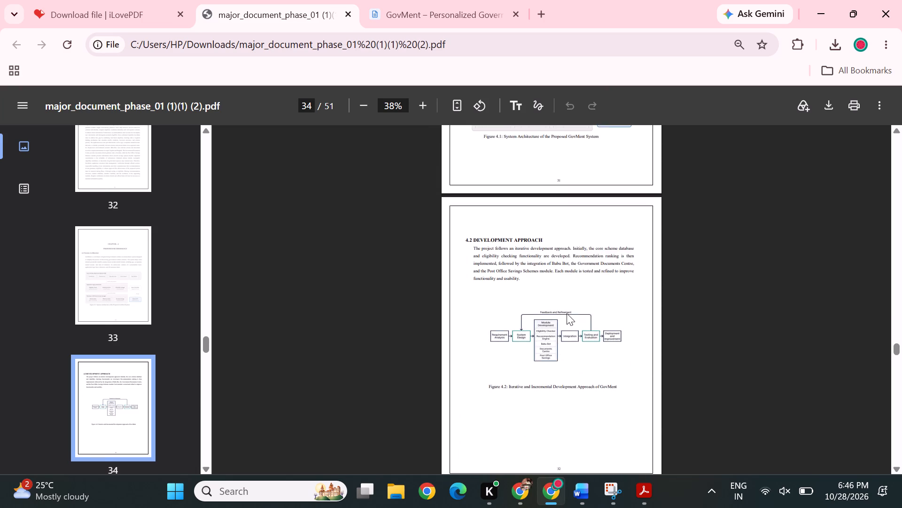
pyautogui.scroll(3, 567, 313)
pyautogui.scroll(1, 575, 223)
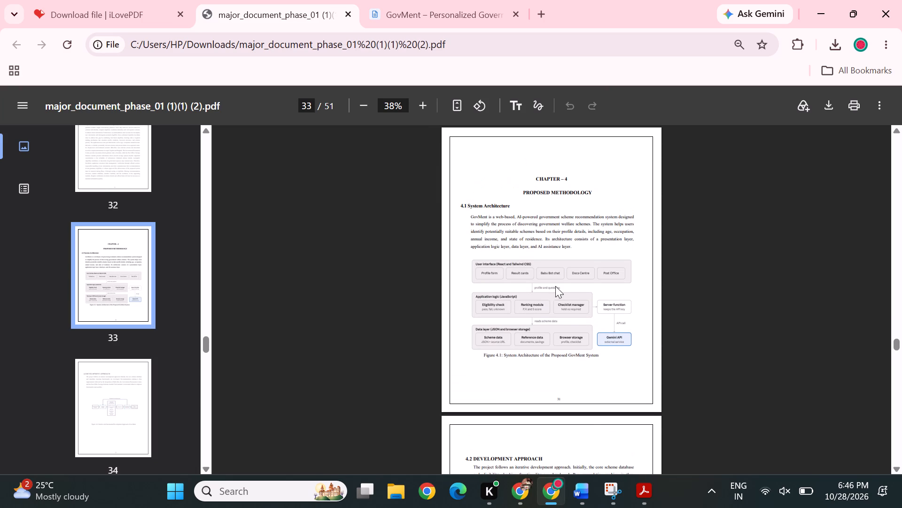
# Switch to the thesis in Word, remove the blank line above the CHAPTER – 4 heading, and save the document.
pyautogui.click(575, 507)
pyautogui.scroll(-7, 472, 394)
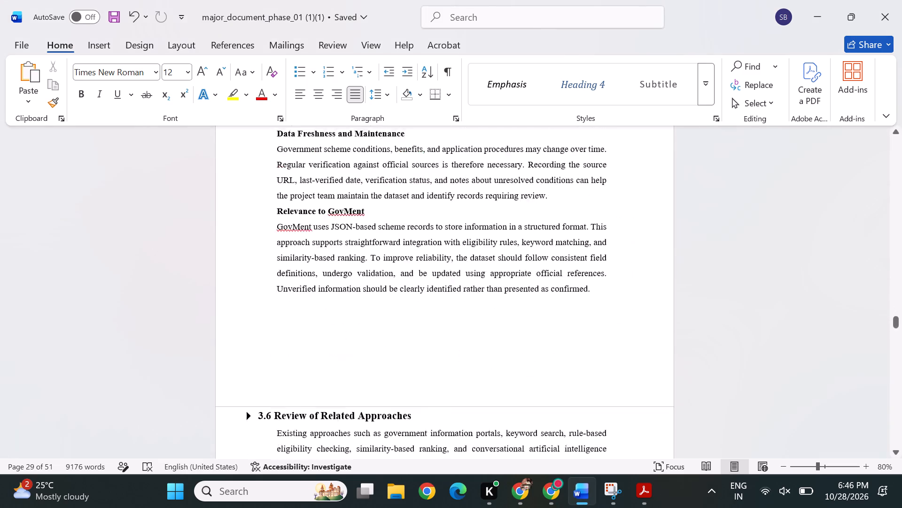
pyautogui.scroll(-2, 472, 394)
pyautogui.scroll(-3, 438, 323)
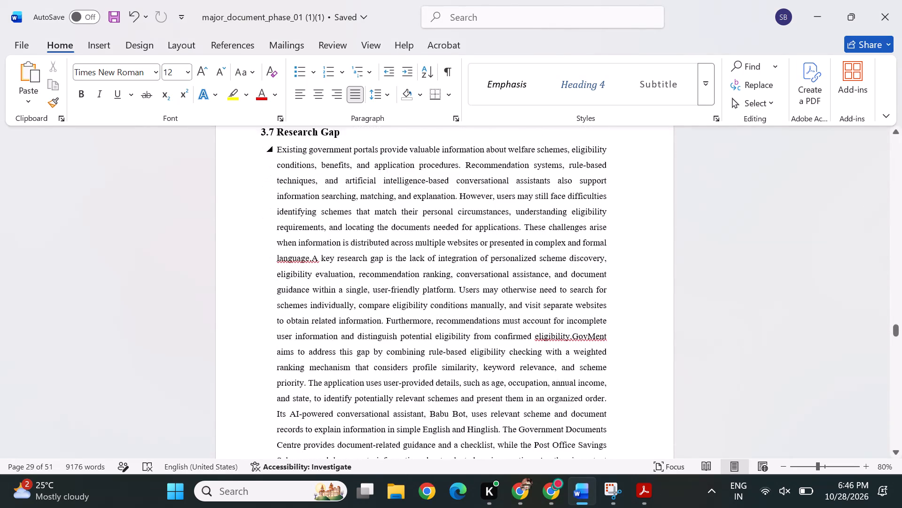
pyautogui.scroll(-1, 435, 254)
pyautogui.click(423, 237)
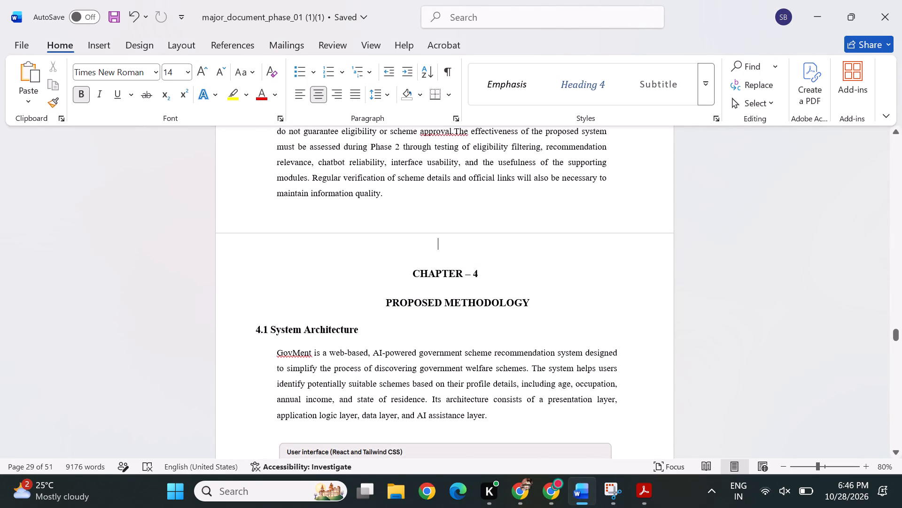
pyautogui.press('Delete')
pyautogui.press('Delete')
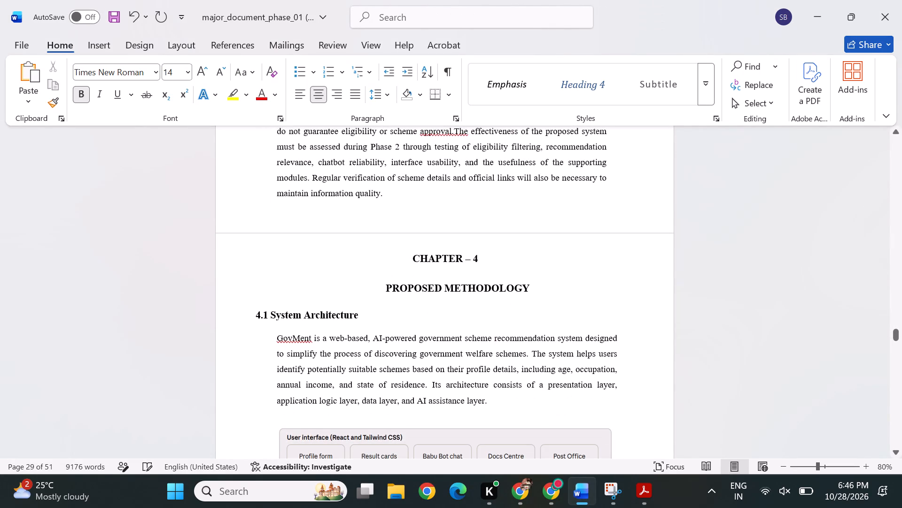
pyautogui.hotkey('ctrl', 's')
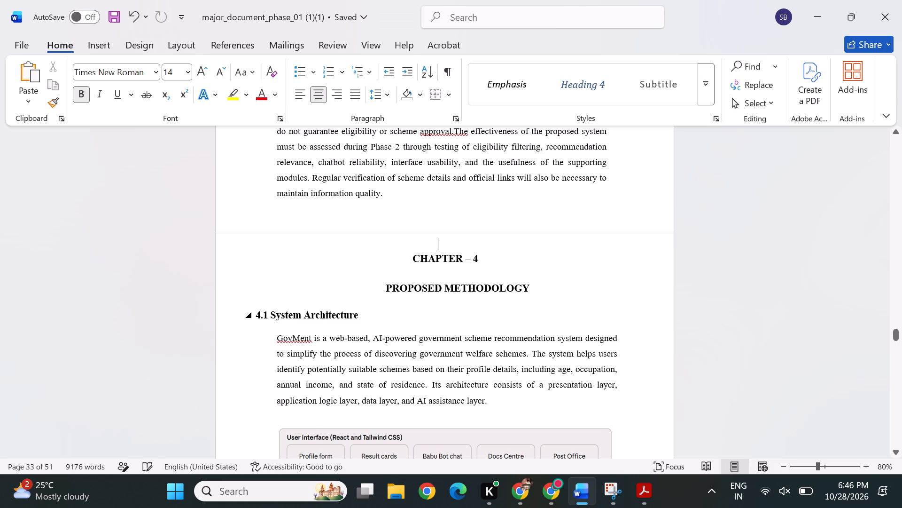
# Compare the 4.1 System Architecture and 4.2 Development Approach pages in the PDF with the Word document, and save it.
pyautogui.click(558, 484)
pyautogui.scroll(-1, 544, 328)
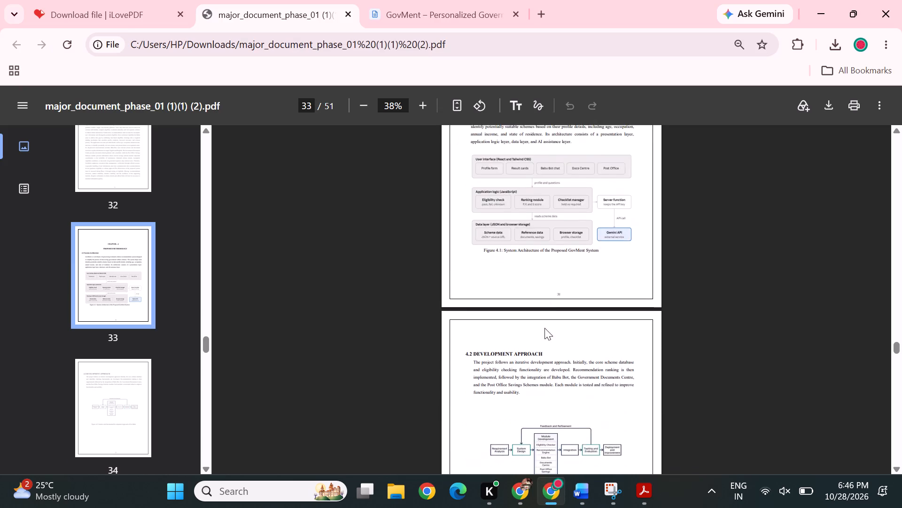
pyautogui.scroll(-1, 544, 328)
pyautogui.scroll(-1, 536, 369)
pyautogui.scroll(1, 570, 295)
pyautogui.scroll(1, 538, 227)
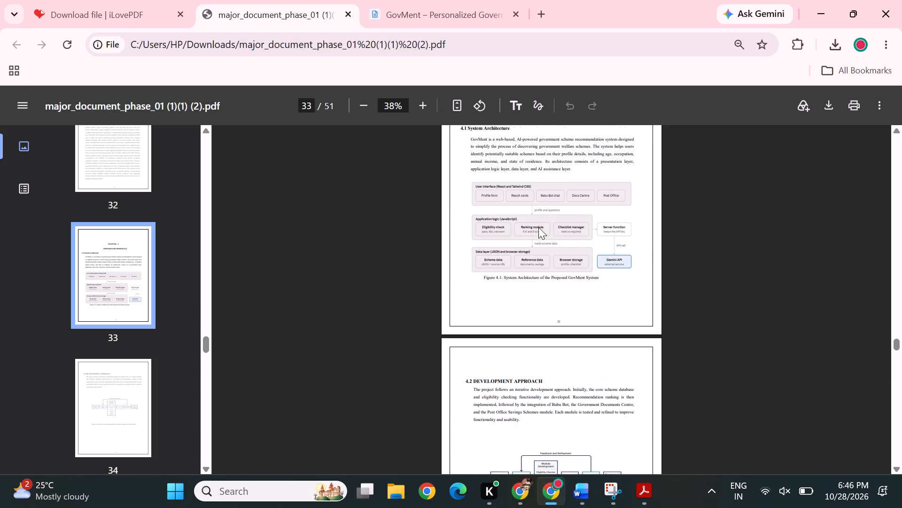
pyautogui.scroll(1, 538, 227)
pyautogui.scroll(-1, 520, 367)
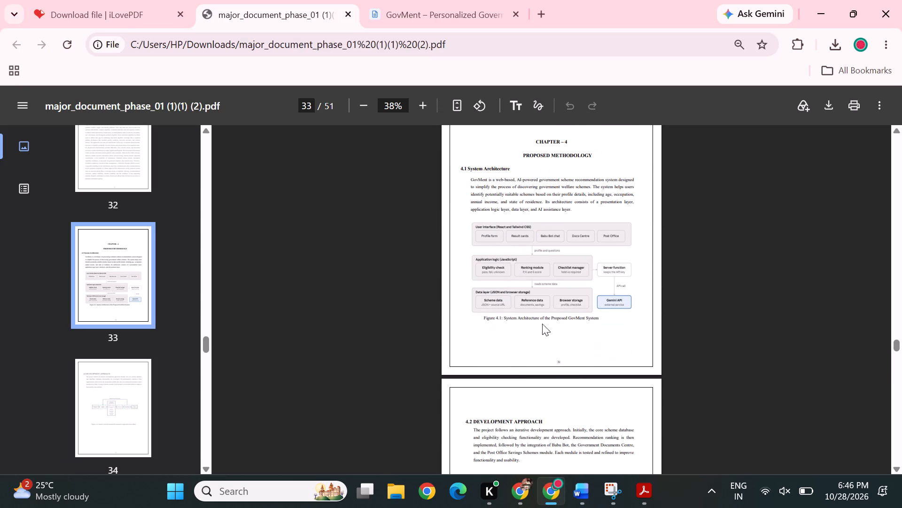
pyautogui.scroll(-2, 519, 429)
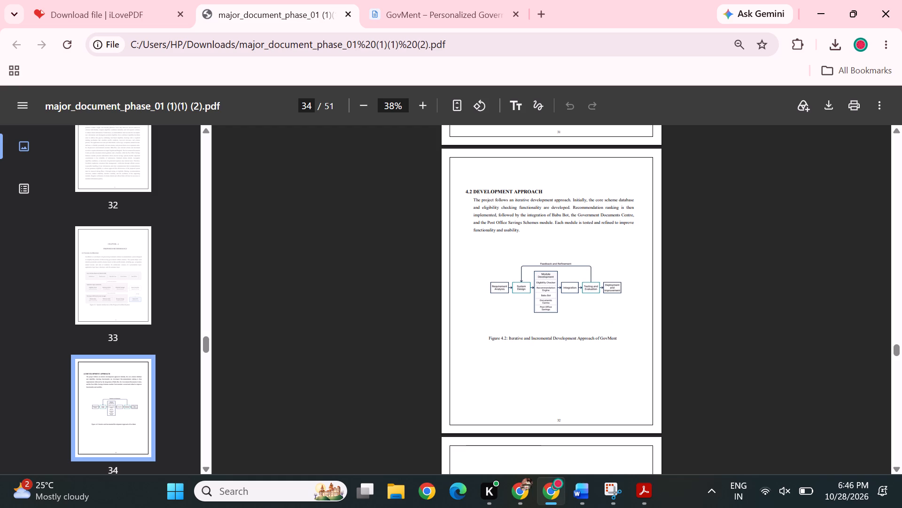
pyautogui.click(577, 492)
pyautogui.scroll(-2, 352, 372)
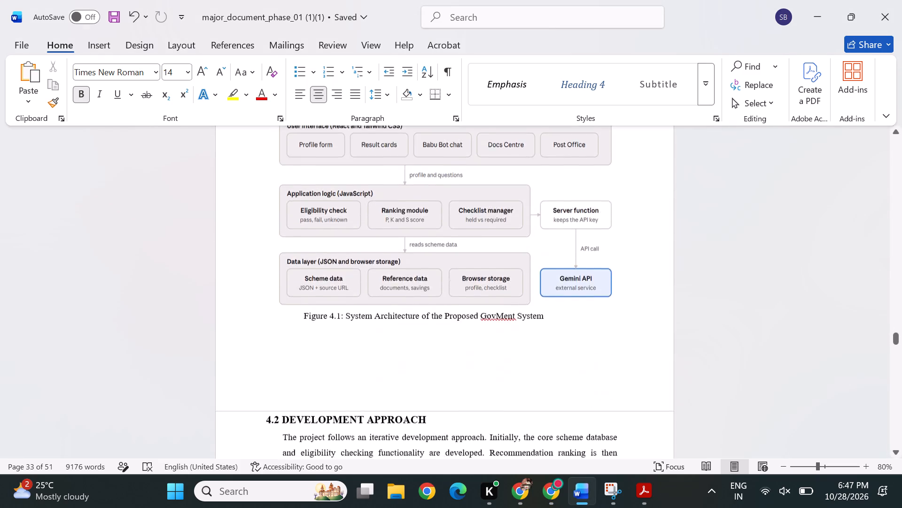
pyautogui.scroll(-1, 352, 372)
pyautogui.scroll(2, 311, 262)
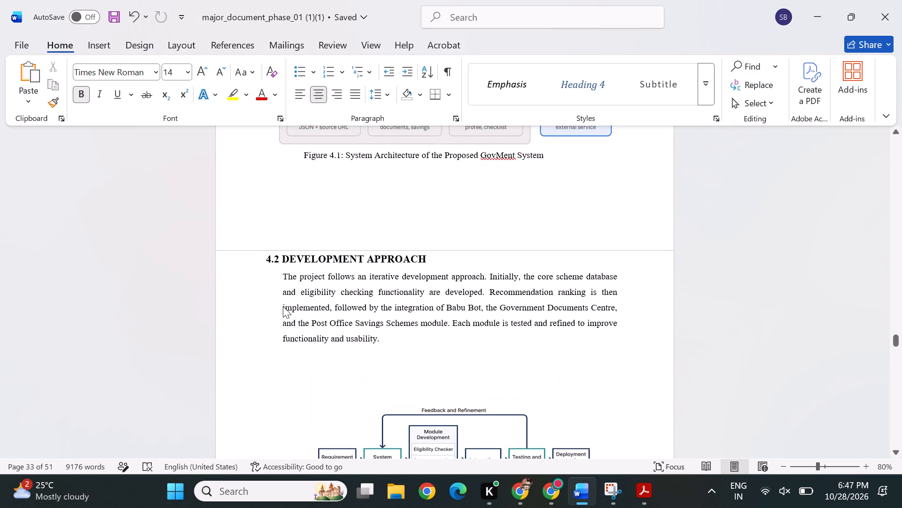
pyautogui.hotkey('ctrl', 's')
# Compare the PDF's Chapter 4 pages through 4.3 Data Design with the same pages in Word, and save the document.
pyautogui.click(547, 485)
pyautogui.scroll(1, 542, 196)
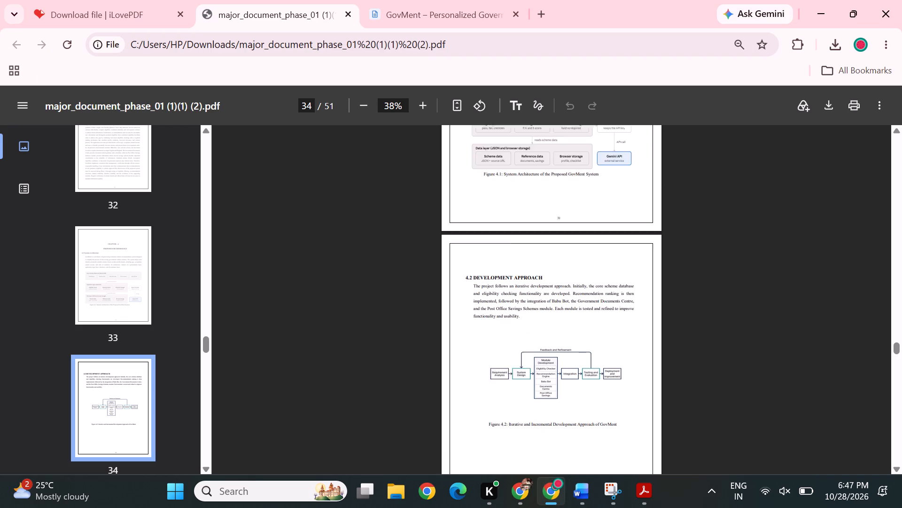
pyautogui.scroll(1, 542, 196)
pyautogui.scroll(-1, 562, 405)
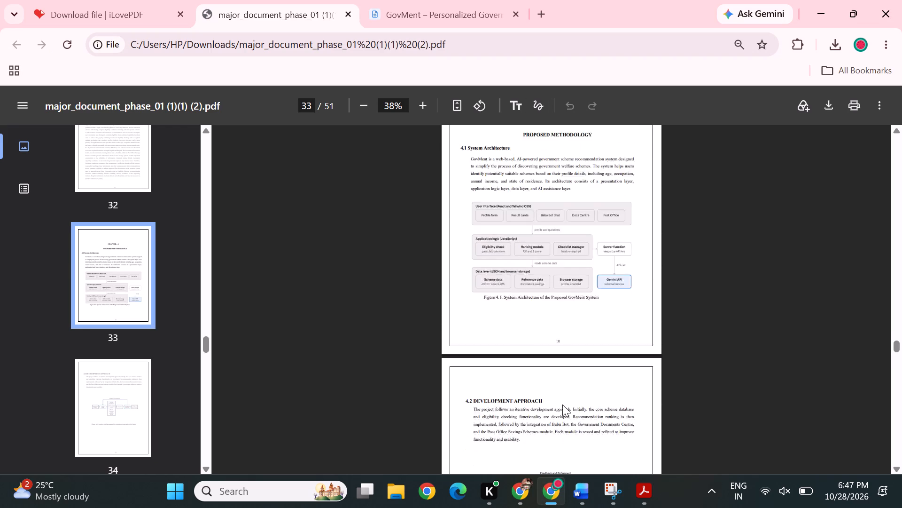
pyautogui.scroll(-2, 562, 405)
pyautogui.scroll(-1, 566, 363)
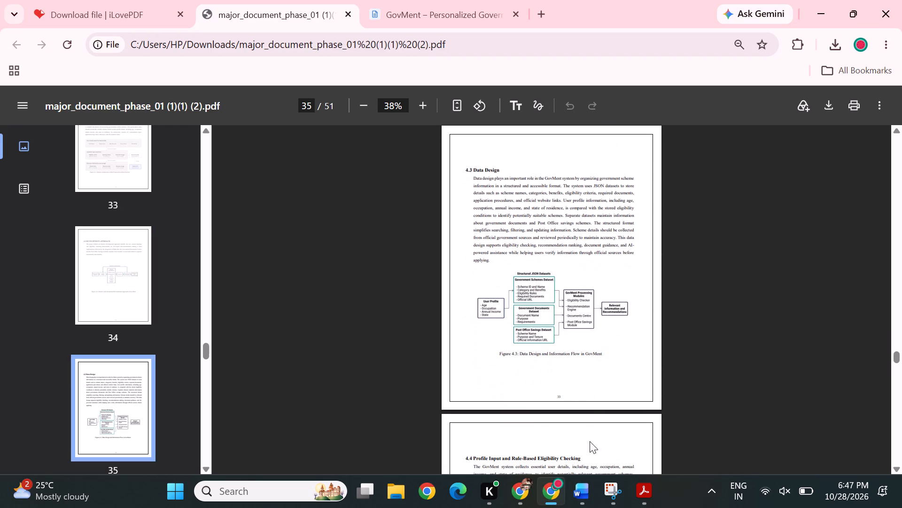
pyautogui.click(583, 407)
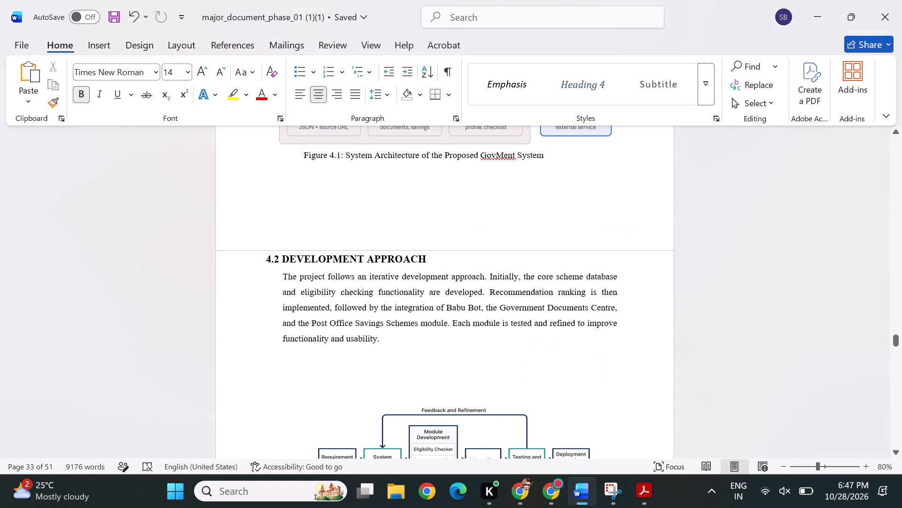
pyautogui.scroll(-2, 417, 357)
pyautogui.scroll(-1, 358, 336)
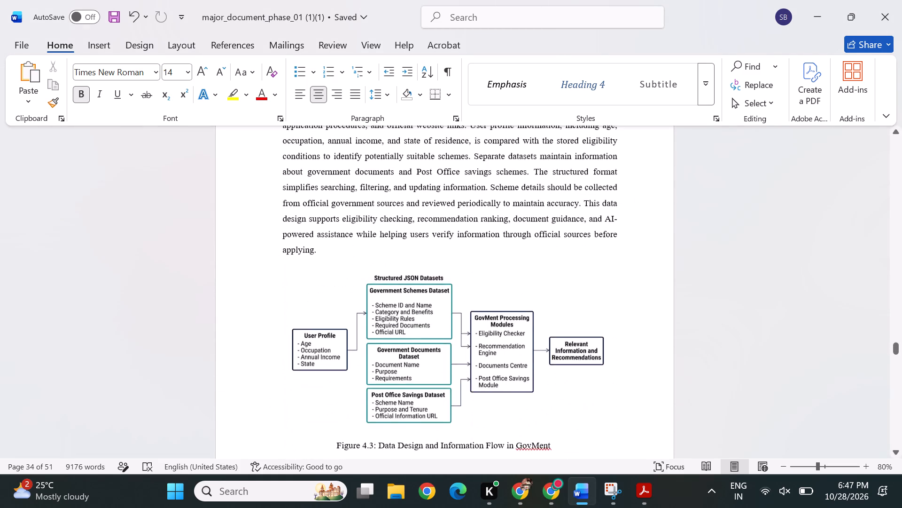
pyautogui.scroll(1, 213, 272)
pyautogui.hotkey('ctrl', 's')
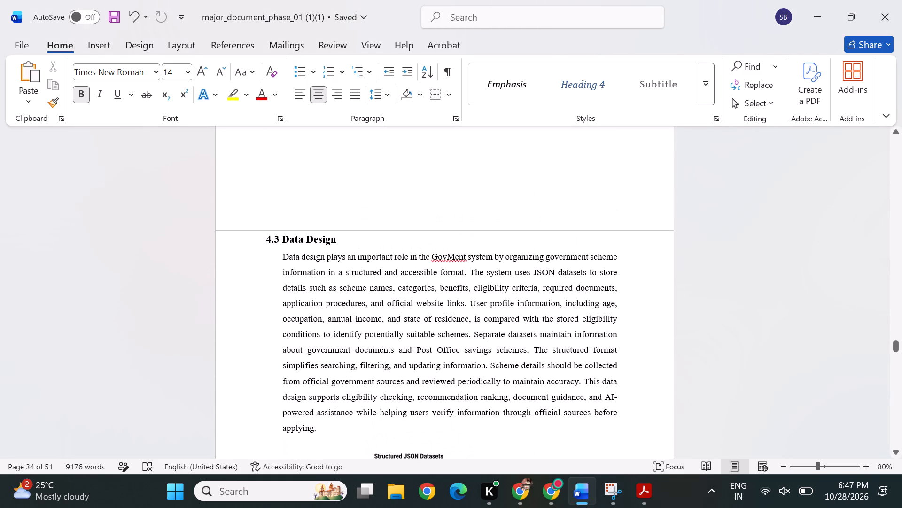
# Check sections 4.4 and 4.5 in Word, and review the PDF's pages from 4.4 to 4.6 Babu Bot for layout.
pyautogui.scroll(-1, 346, 287)
pyautogui.scroll(-1, 409, 353)
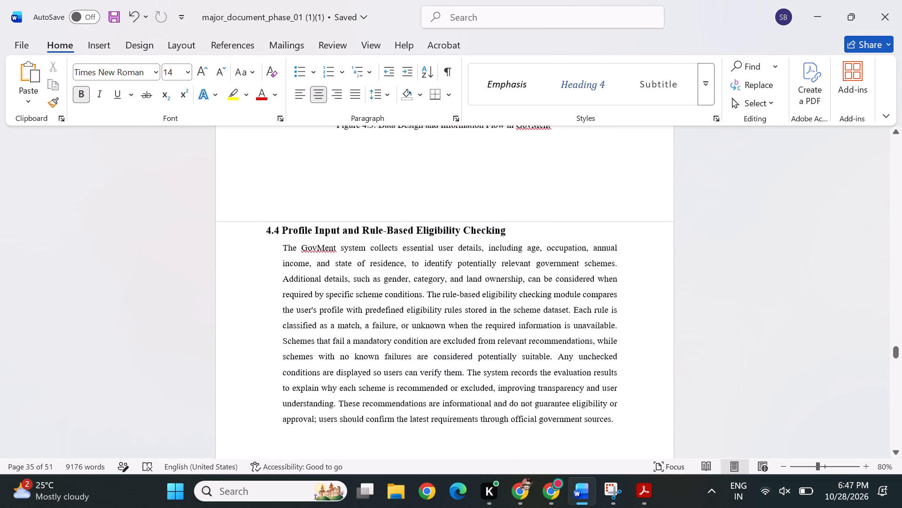
pyautogui.scroll(-1, 409, 353)
pyautogui.scroll(-2, 278, 352)
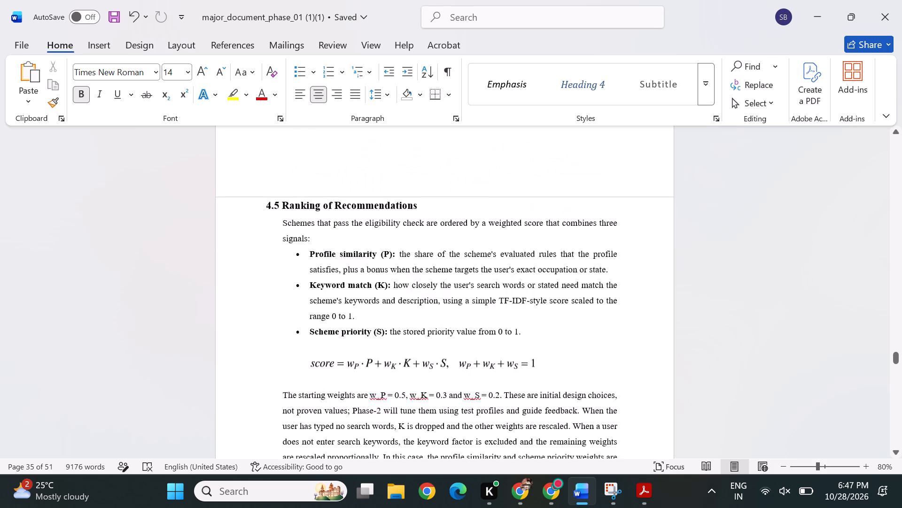
pyautogui.scroll(-1, 278, 352)
pyautogui.click(548, 498)
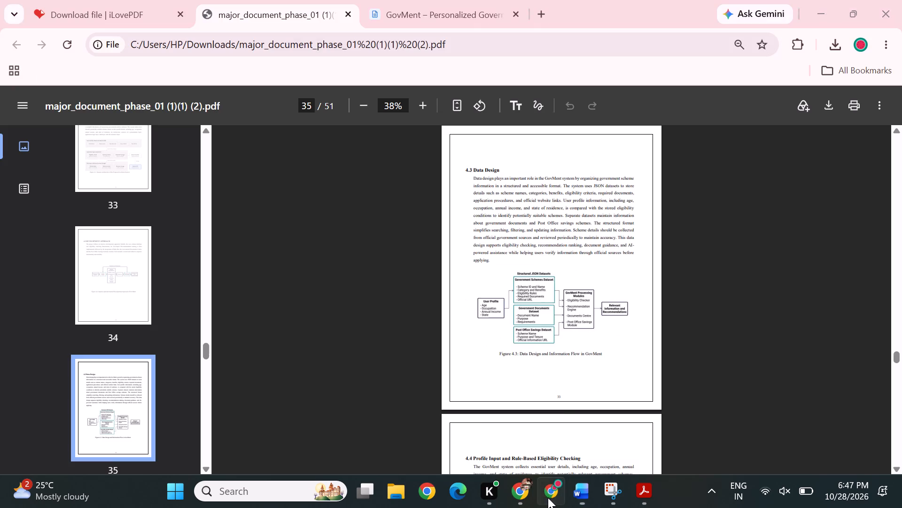
pyautogui.scroll(-2, 573, 331)
pyautogui.scroll(-1, 534, 341)
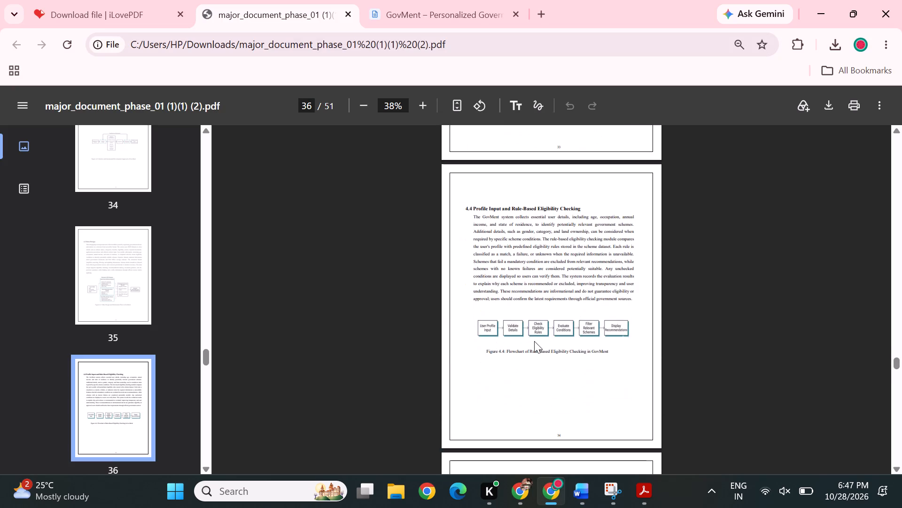
pyautogui.scroll(-2, 534, 341)
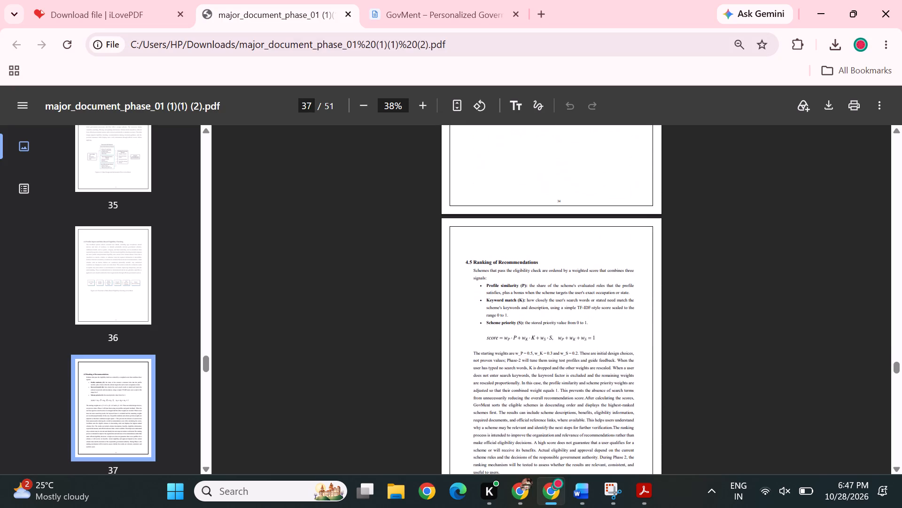
pyautogui.scroll(-1, 552, 335)
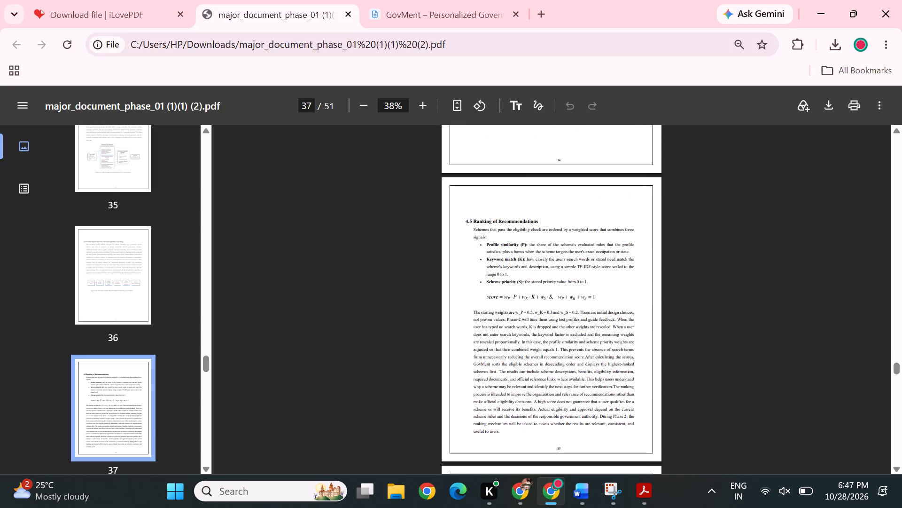
pyautogui.scroll(-3, 536, 353)
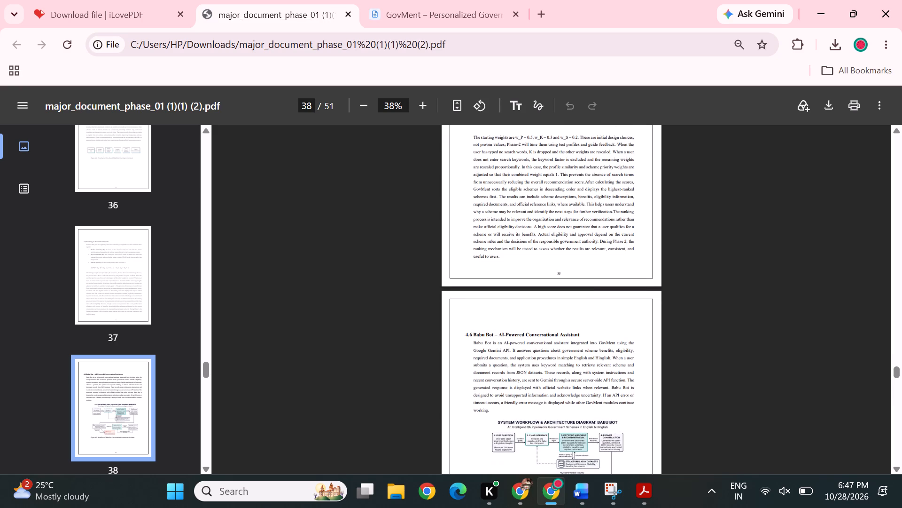
# Review the PDF's pages from 4.6 Babu Bot through 4.13 Expected Outcomes and Next Steps for spacing and layout.
pyautogui.scroll(-1, 524, 378)
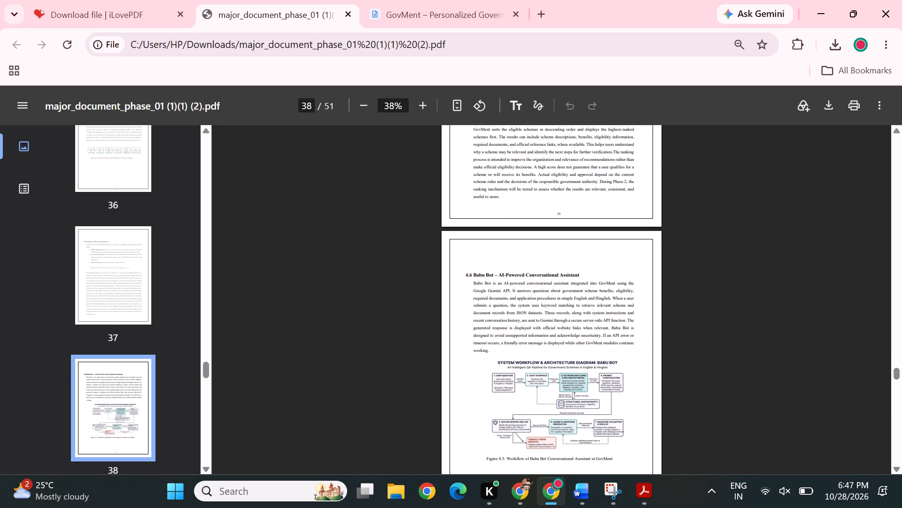
pyautogui.scroll(-2, 549, 455)
pyautogui.scroll(-1, 538, 365)
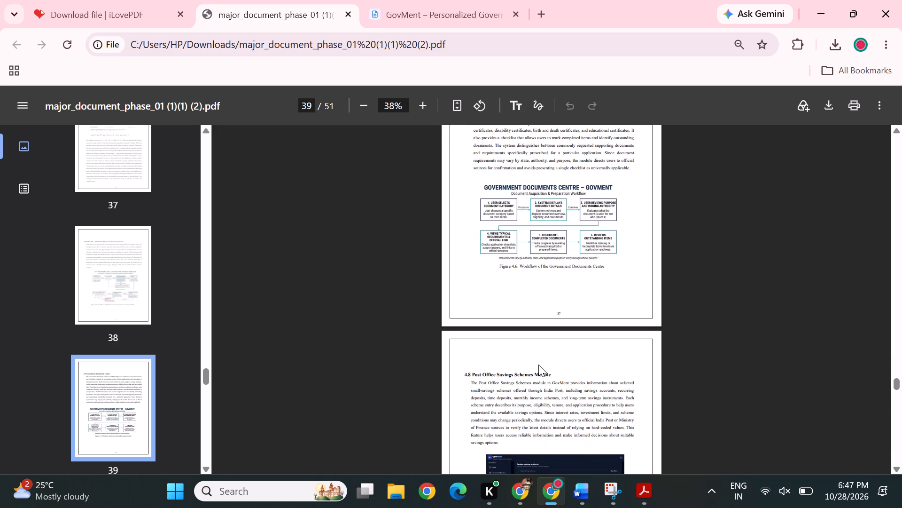
pyautogui.scroll(-3, 538, 365)
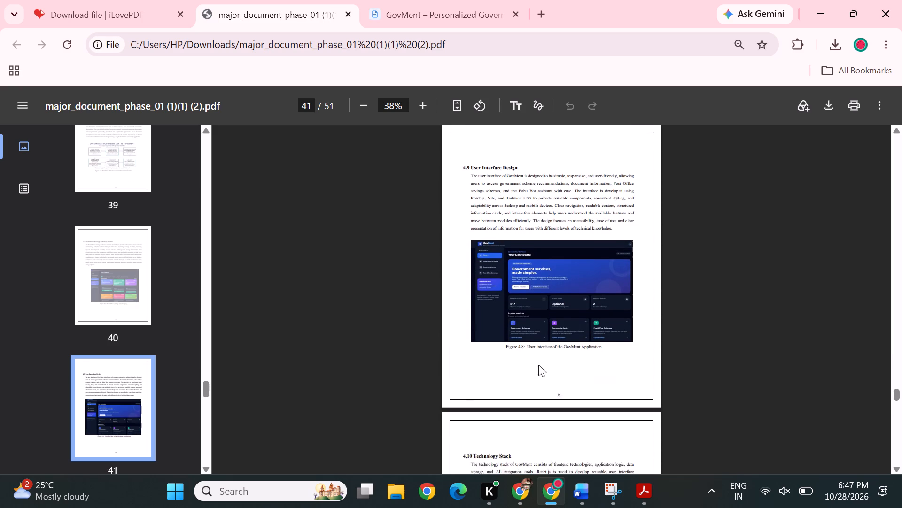
pyautogui.scroll(-1, 539, 397)
pyautogui.scroll(-1, 536, 343)
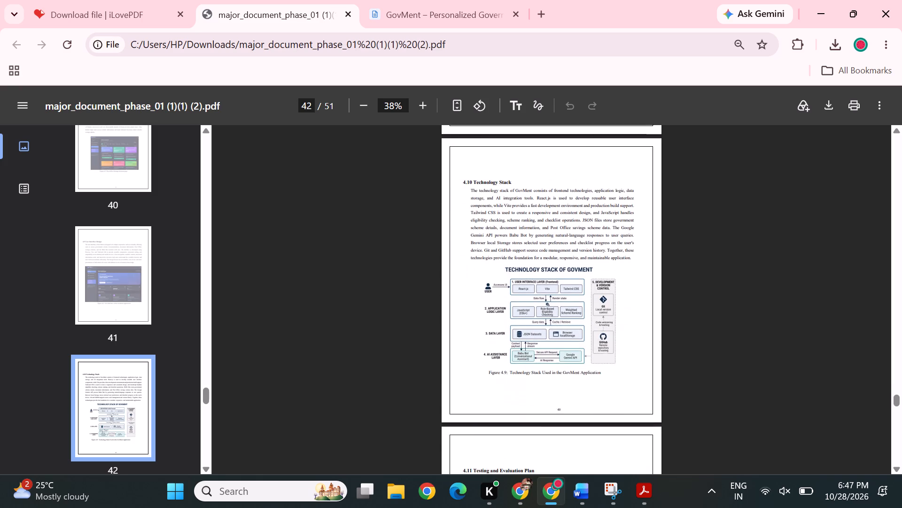
pyautogui.scroll(-4, 536, 343)
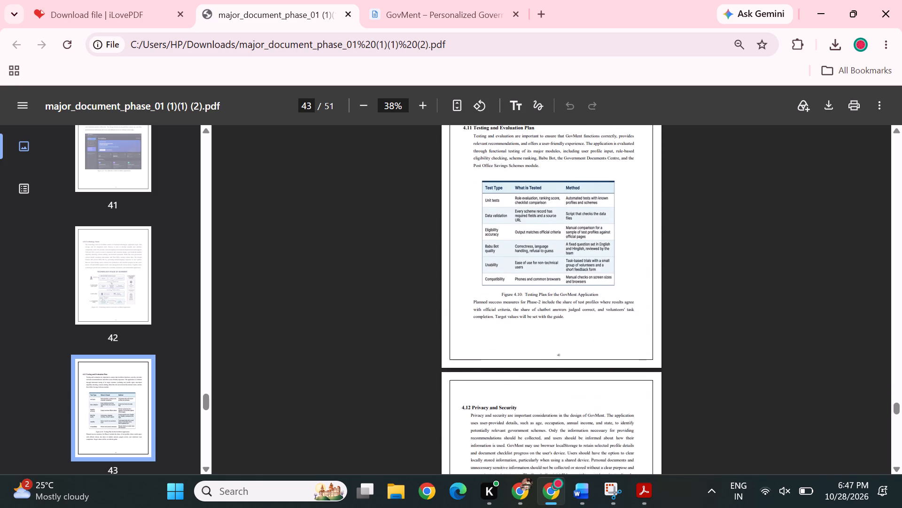
pyautogui.scroll(-2, 521, 318)
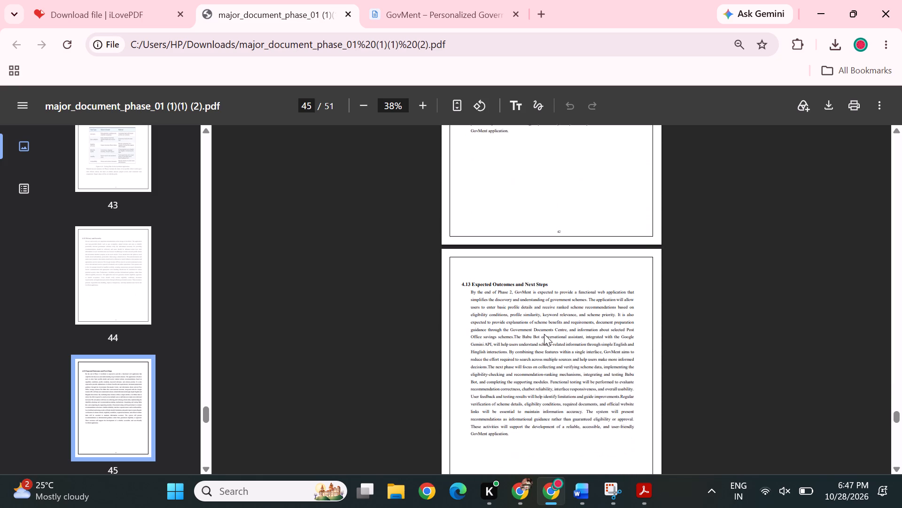
pyautogui.scroll(-3, 544, 334)
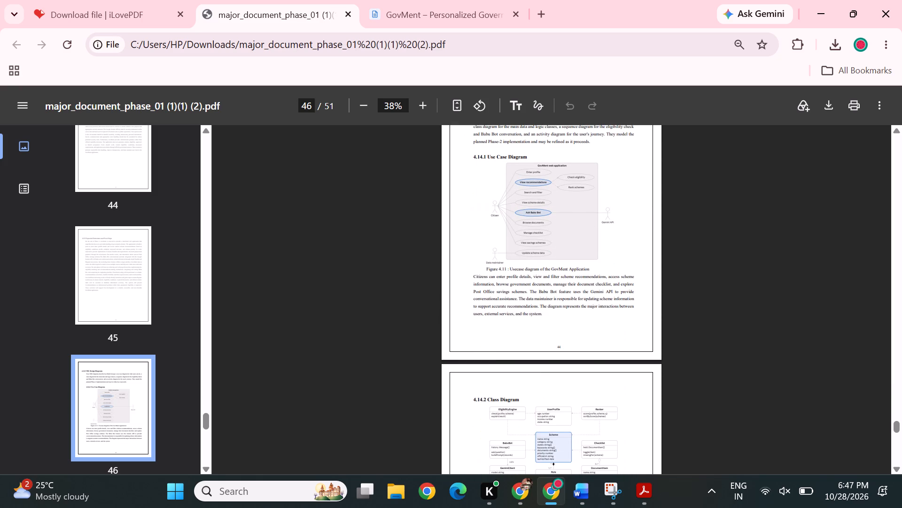
# Review the PDF's 4.14 UML Design Diagrams pages and the References through to the end of the document for layout.
pyautogui.scroll(1, 531, 211)
pyautogui.scroll(1, 498, 179)
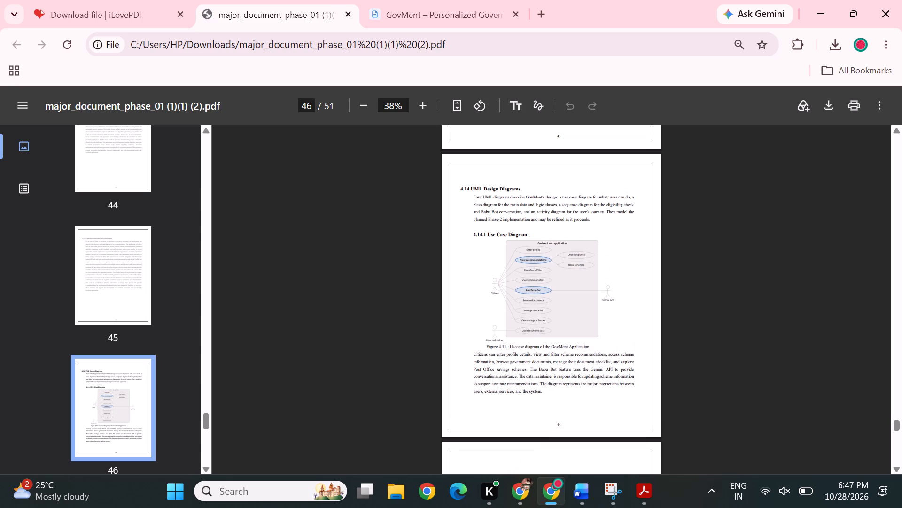
pyautogui.scroll(-1, 519, 293)
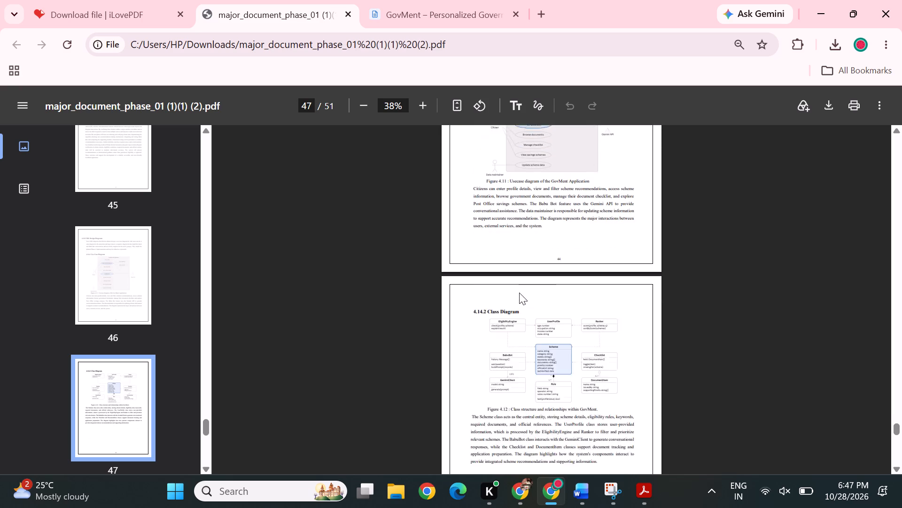
pyautogui.scroll(-3, 519, 293)
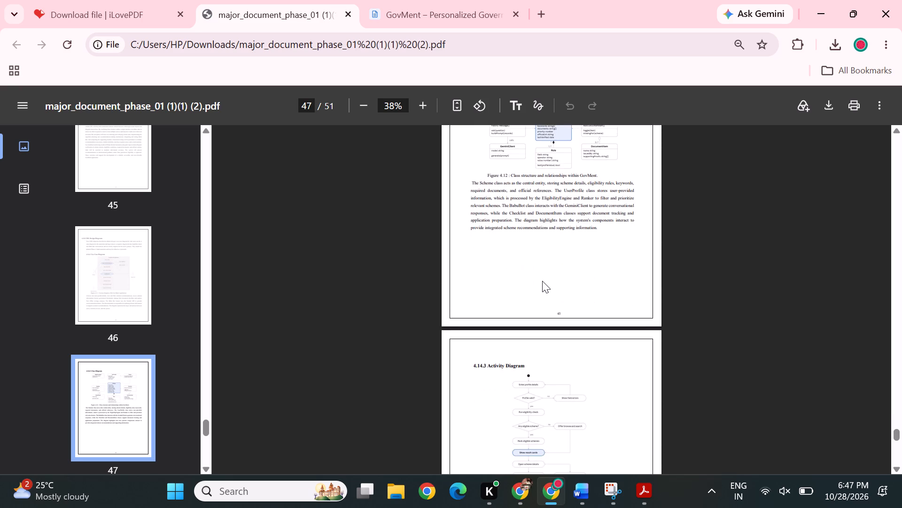
pyautogui.scroll(-1, 542, 281)
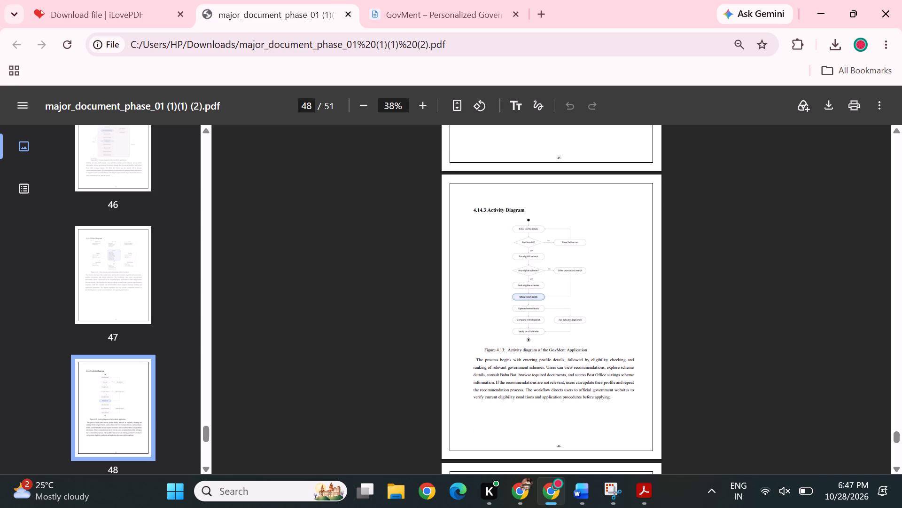
pyautogui.scroll(-2, 609, 357)
pyautogui.scroll(-1, 574, 418)
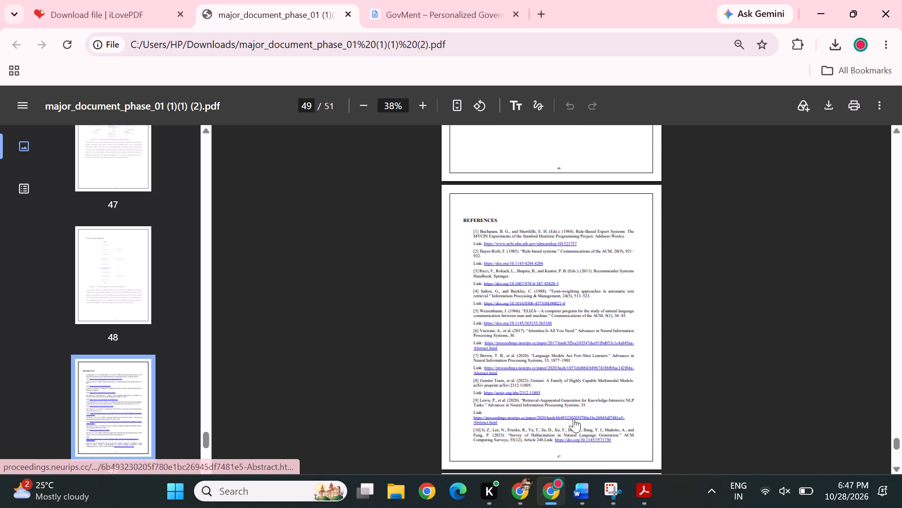
pyautogui.scroll(-2, 589, 423)
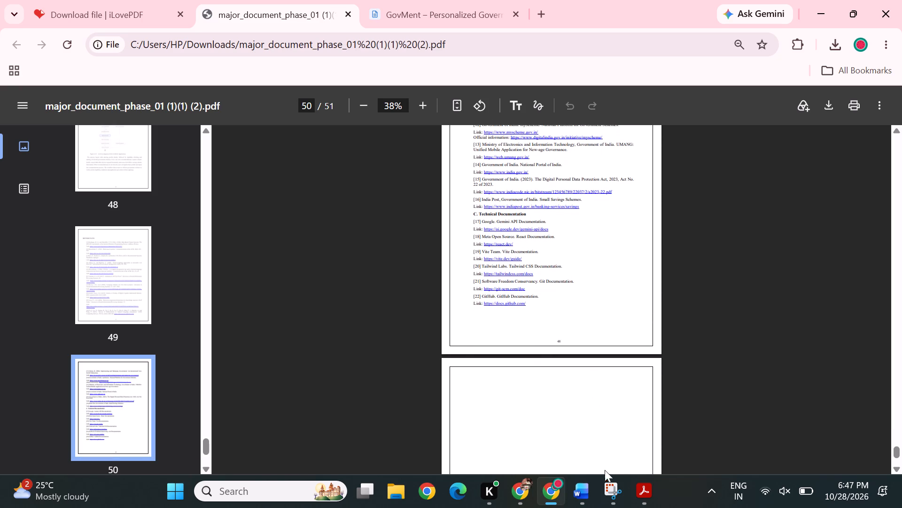
# Switch to the thesis in Word, remove and re-insert the line break above the 4.6 Babu Bot heading, and save the document.
pyautogui.click(576, 491)
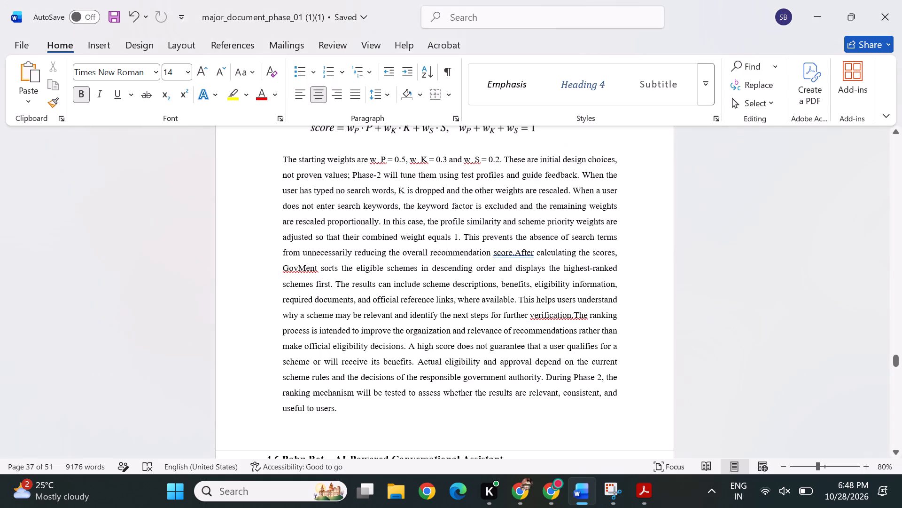
pyautogui.scroll(-1, 284, 242)
pyautogui.click(259, 346)
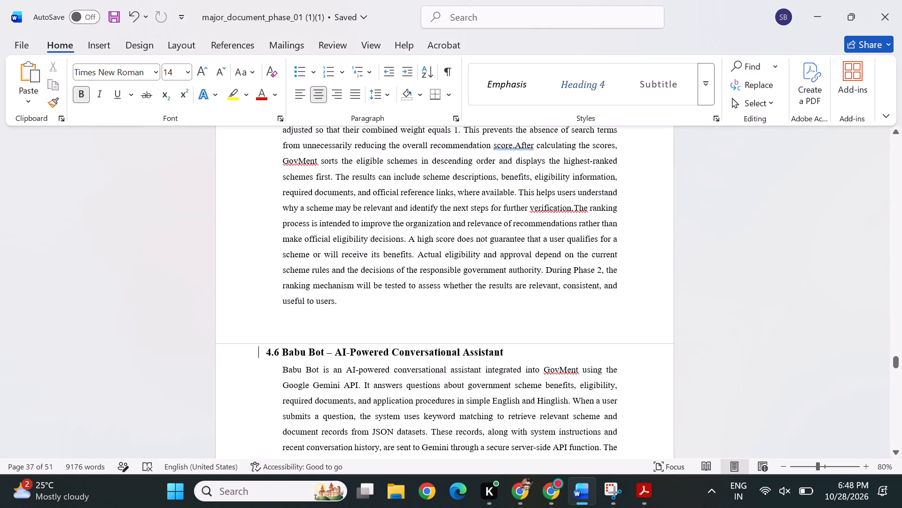
pyautogui.click(287, 332)
pyautogui.press('Delete')
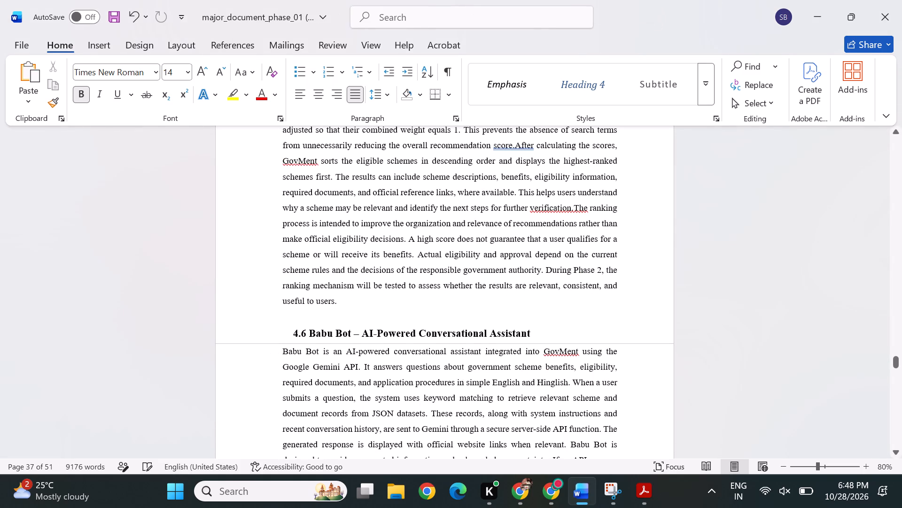
pyautogui.press('Return')
pyautogui.hotkey('ctrl', 's')
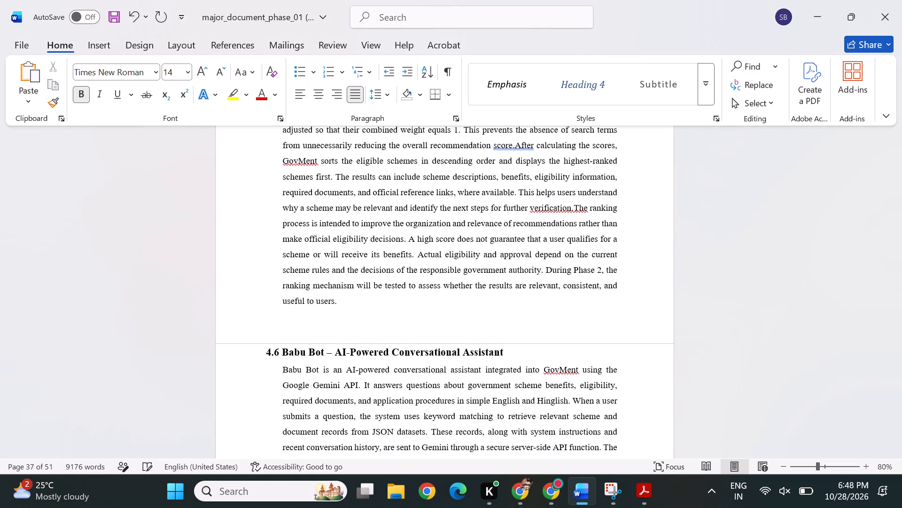
# Remove the extra space before the 4.5 Ranking of Recommendations heading, redo the line break above it, and save the document.
pyautogui.scroll(2, 290, 257)
pyautogui.scroll(1, 260, 169)
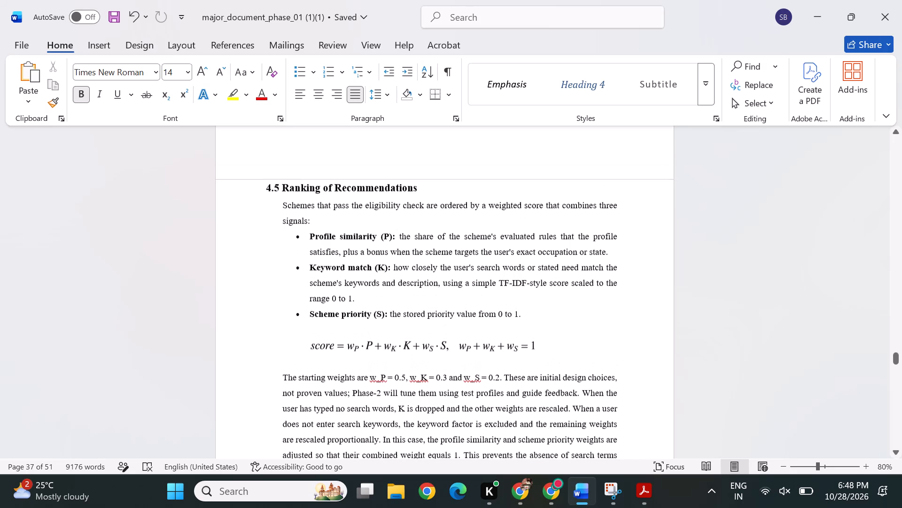
pyautogui.click(253, 188)
pyautogui.press('Delete')
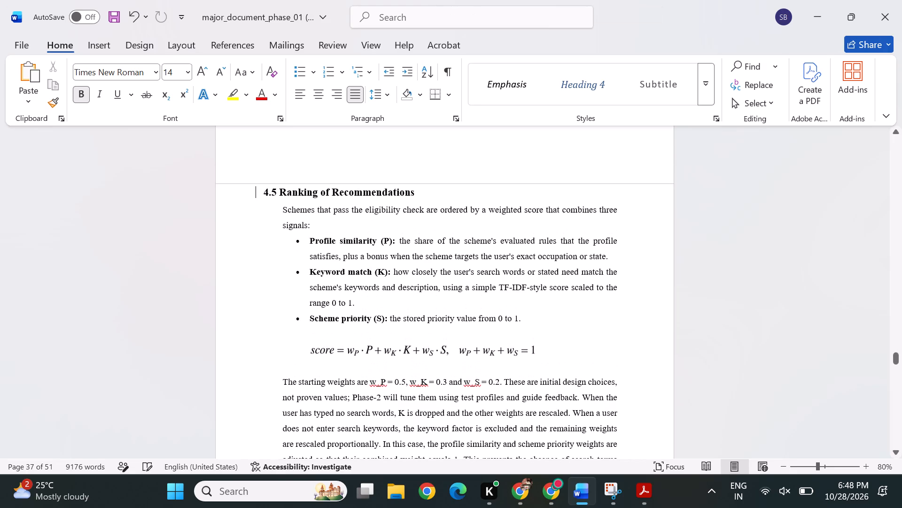
pyautogui.press('Up')
pyautogui.press('Delete')
pyautogui.press('Delete')
pyautogui.press('Return')
pyautogui.hotkey('ctrl', 's')
# Check the Word pages from 4.6 Babu Bot through the 4.10 Technology Stack figure for spacing and layout.
pyautogui.scroll(-2, 327, 280)
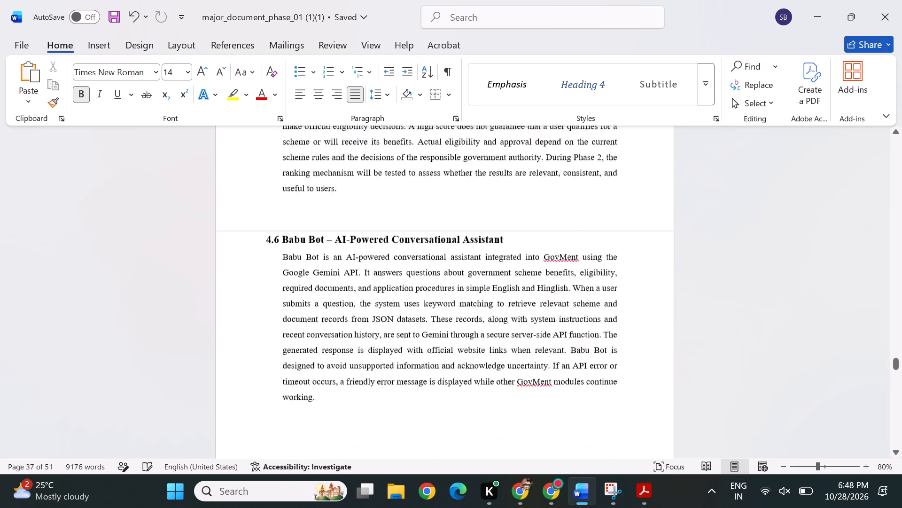
pyautogui.scroll(-1, 327, 280)
pyautogui.scroll(1, 317, 204)
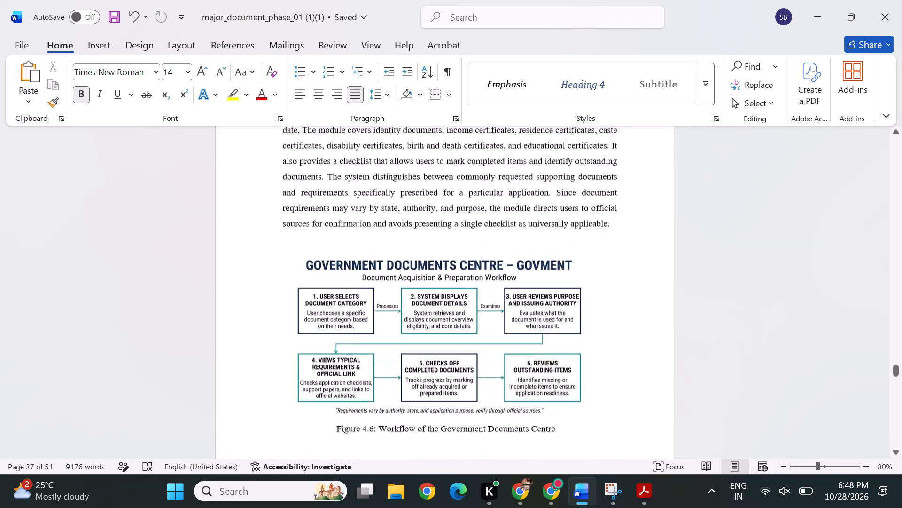
pyautogui.scroll(1, 317, 204)
pyautogui.scroll(-1, 296, 253)
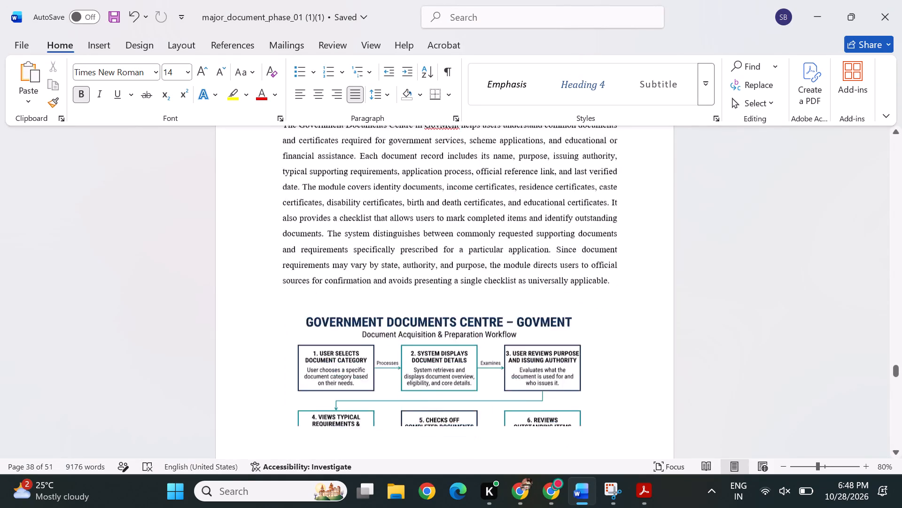
pyautogui.scroll(-1, 296, 253)
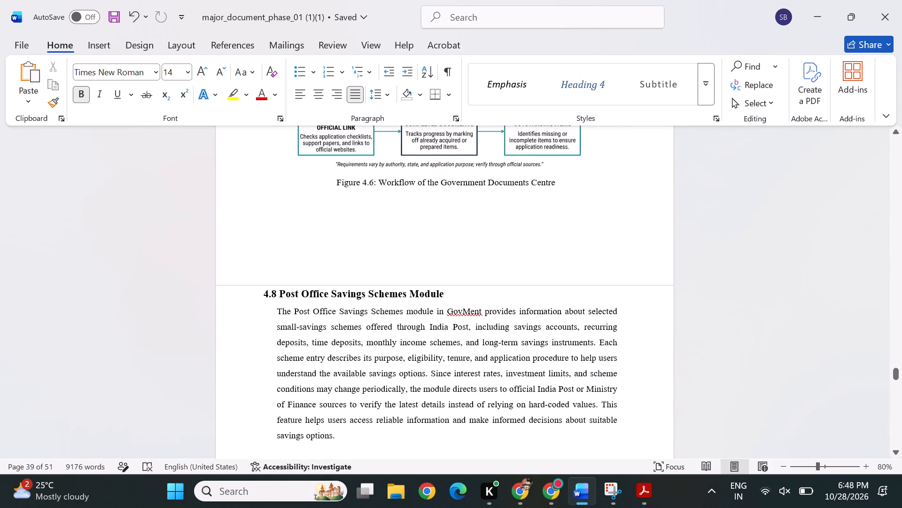
pyautogui.scroll(-2, 457, 253)
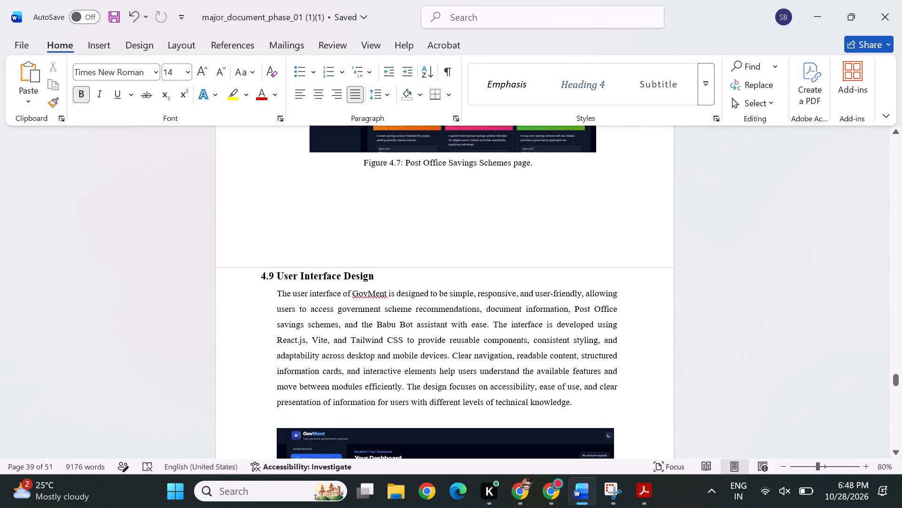
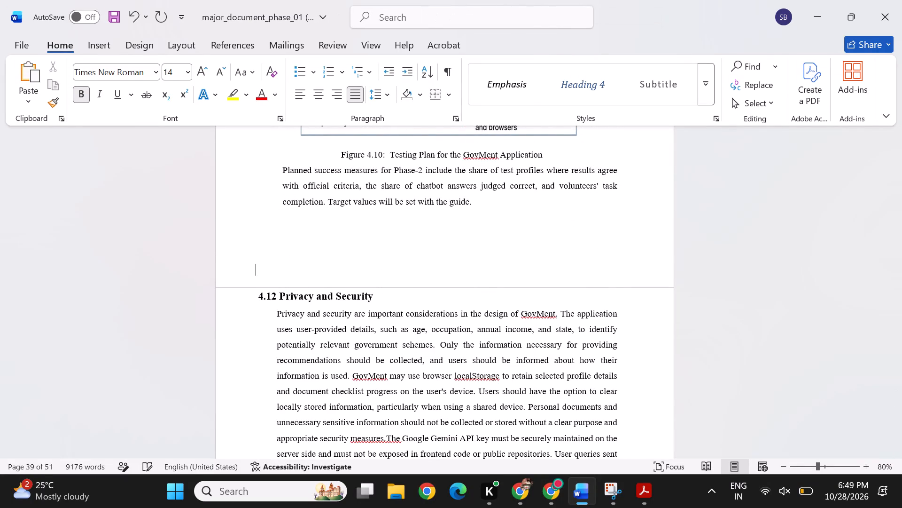
# Save the thesis document.
pyautogui.hotkey('ctrl', 's')
# Check the Word pages from 4.12 Privacy and Security through 4.14 UML Design Diagrams for spacing and layout.
pyautogui.scroll(-2, 372, 324)
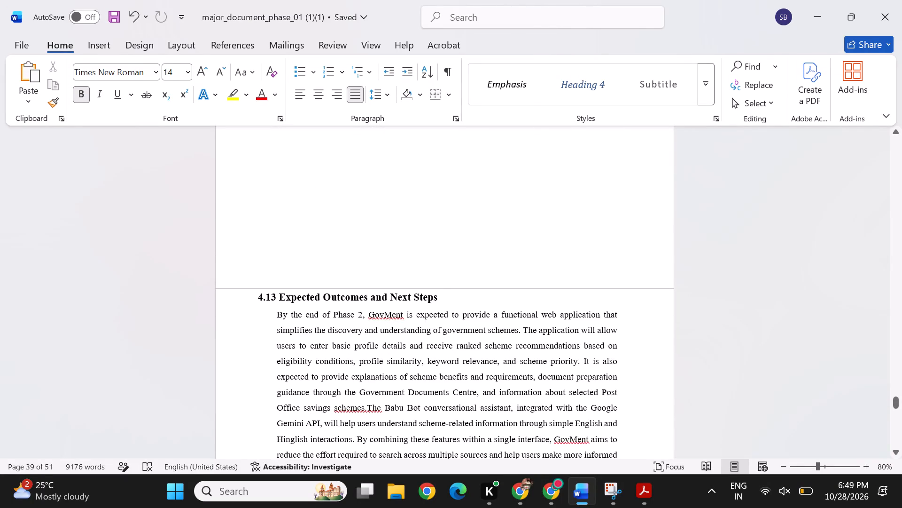
pyautogui.scroll(-2, 324, 190)
pyautogui.scroll(-1, 293, 255)
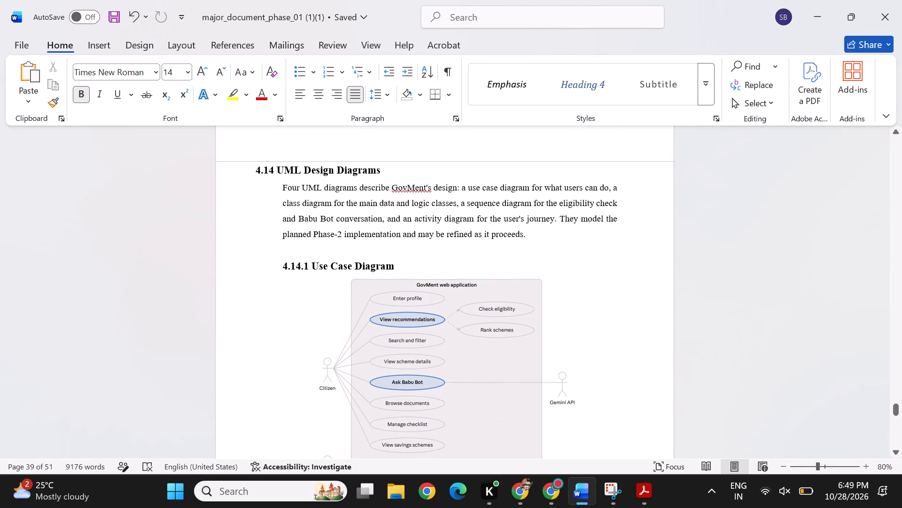
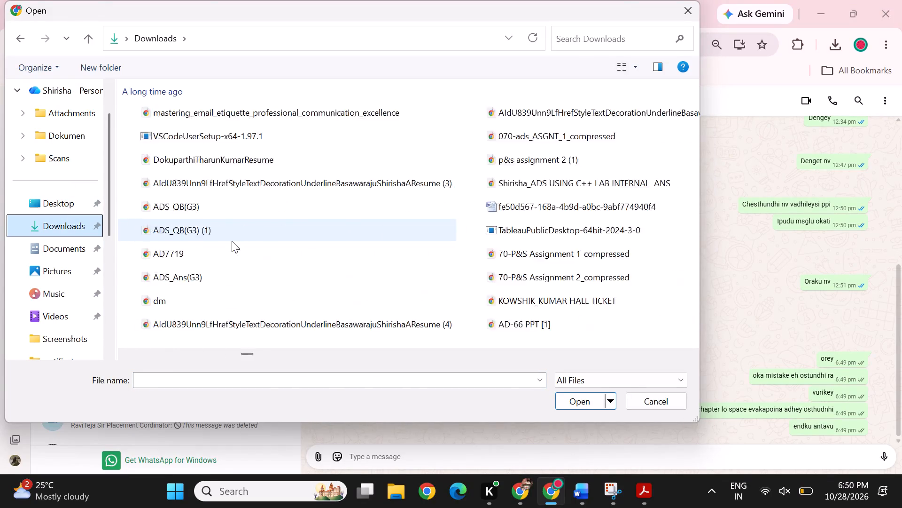
# Select the PDF major_document_phase_01 (1)(1) (2) from today's Downloads as the attachment for the WhatsApp chat.
pyautogui.scroll(-20, 232, 241)
pyautogui.scroll(-20, 232, 241)
pyautogui.scroll(-20, 232, 241)
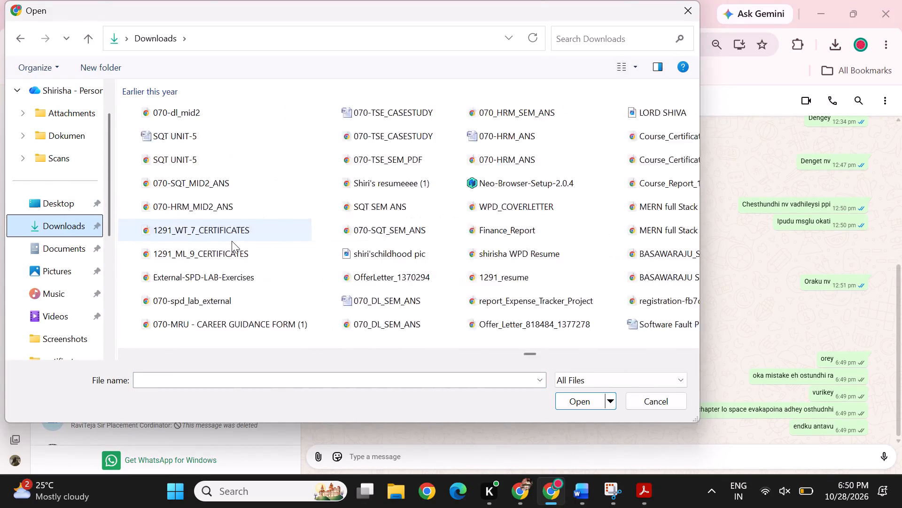
pyautogui.scroll(-20, 232, 241)
pyautogui.scroll(-20, 232, 241)
pyautogui.scroll(-20, 232, 241)
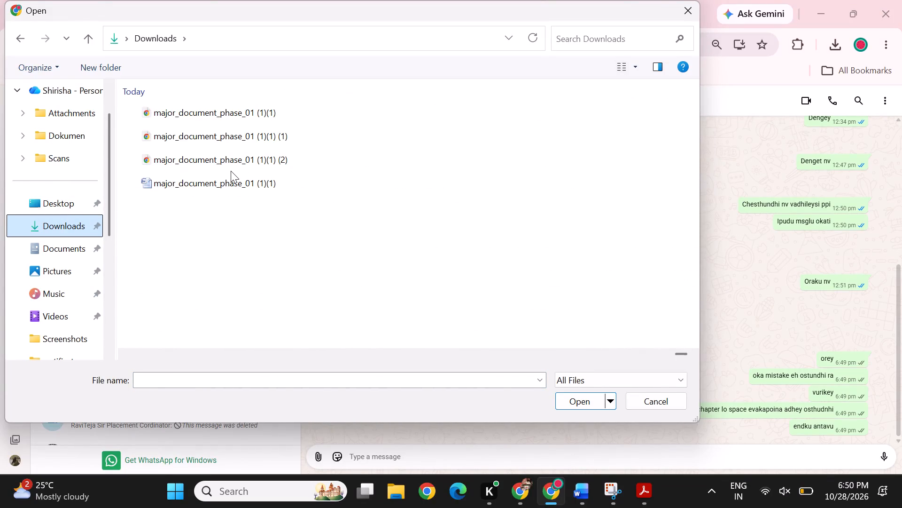
pyautogui.click(231, 171)
pyautogui.click(208, 162)
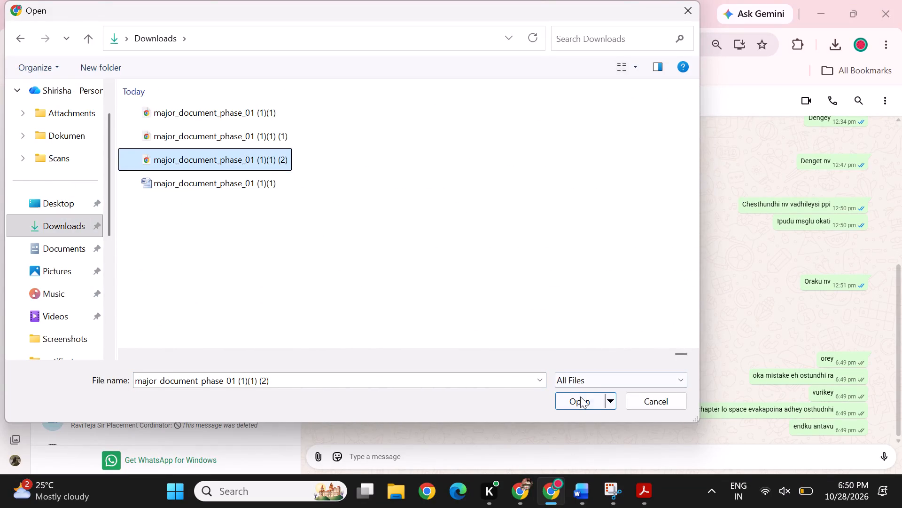